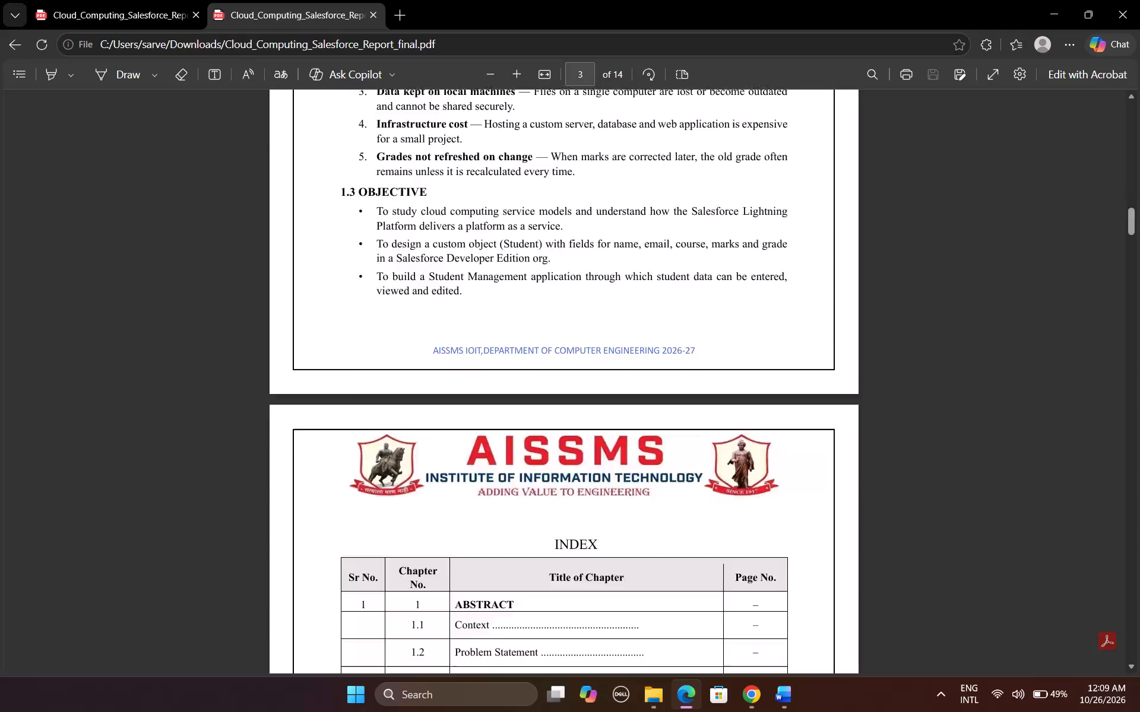
Review the final Salesforce report PDF, covering its title page, certificate, index, project scope and system design pages.
scroll(533, 410, "down", 4)
scroll(533, 410, "up", 16)
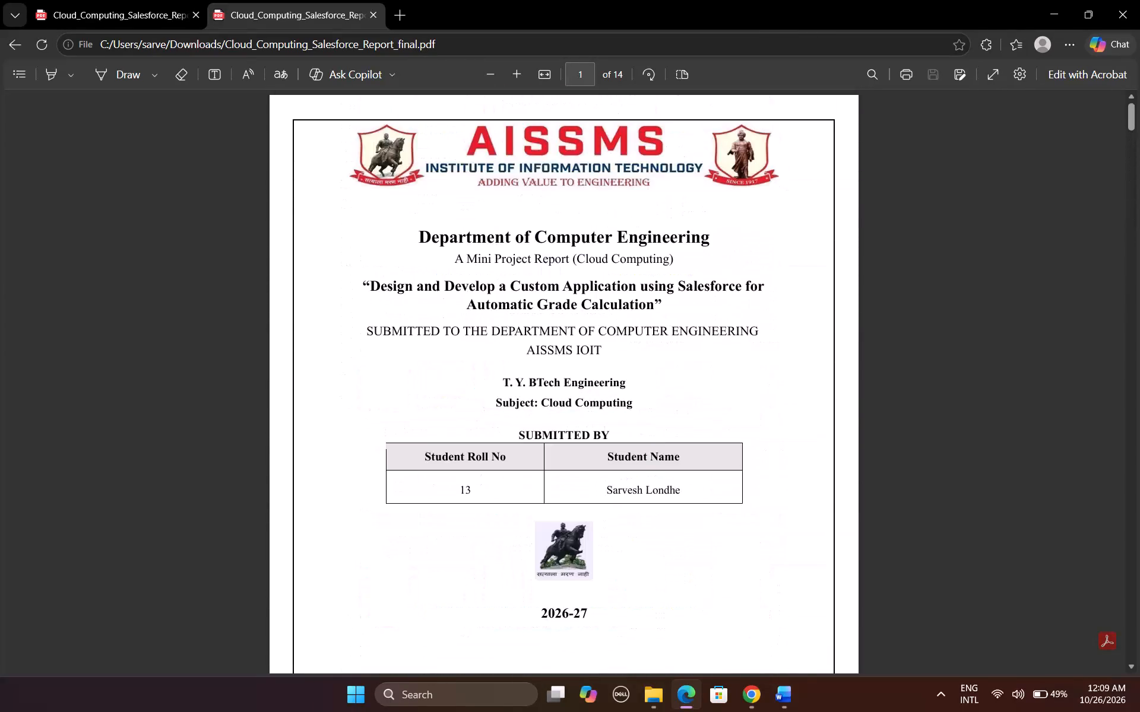
scroll(533, 410, "up", 1)
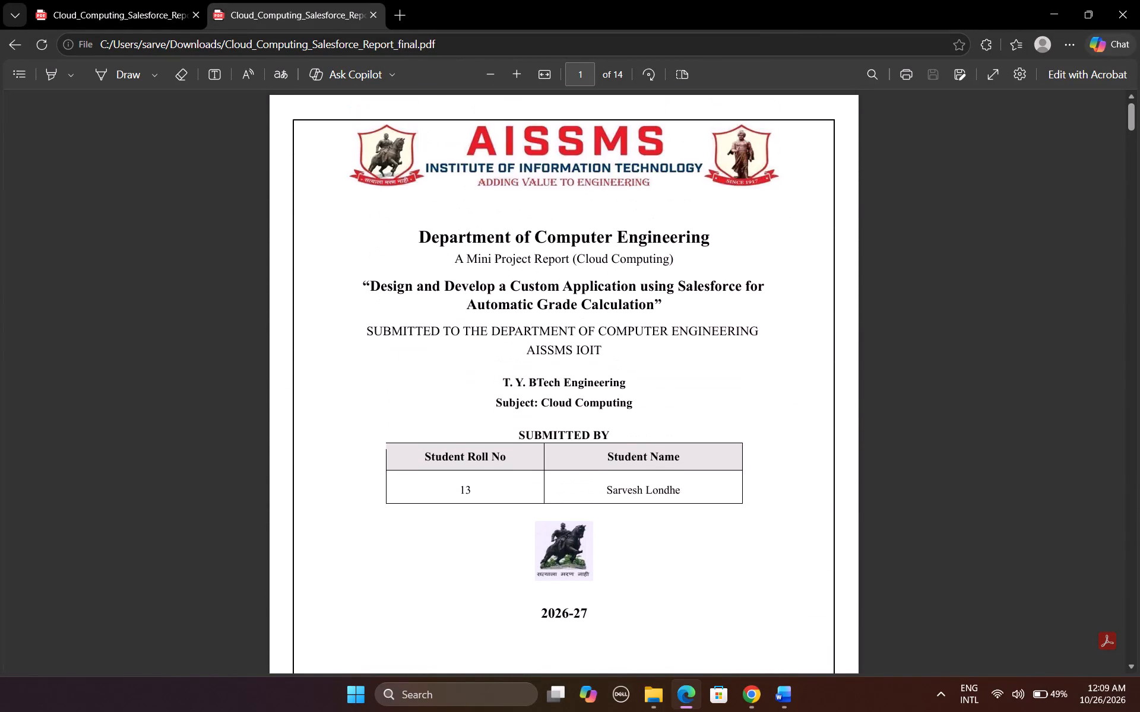
scroll(533, 410, "up", 1)
scroll(533, 410, "down", 10)
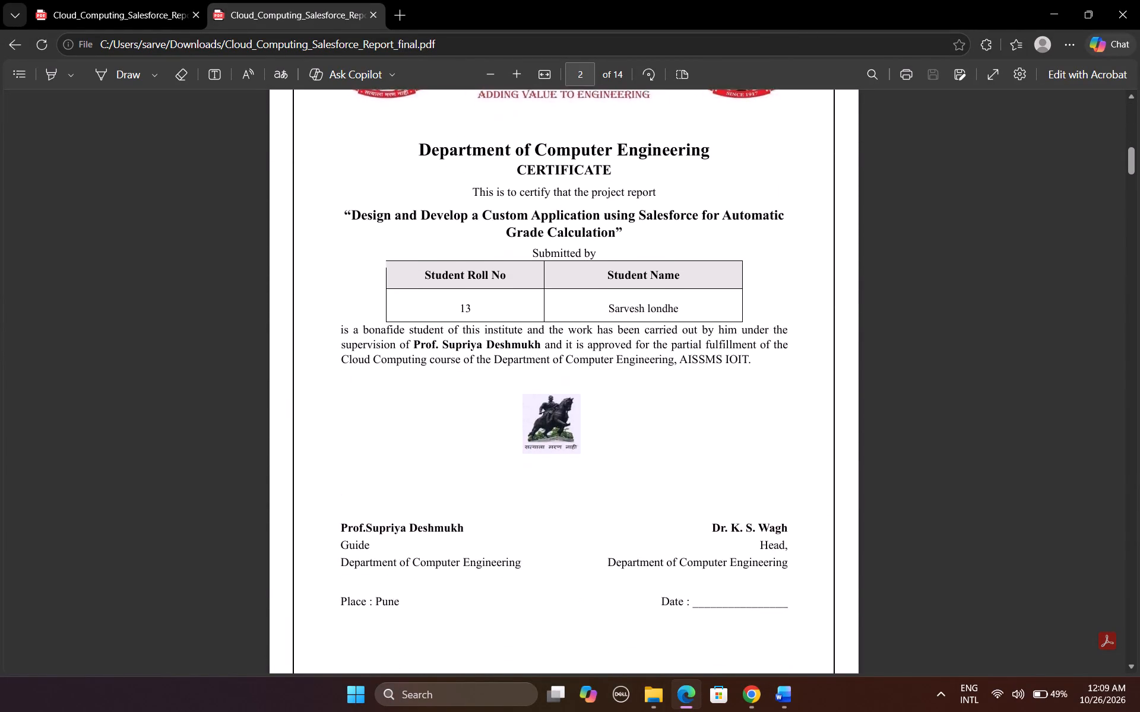
scroll(533, 410, "down", 1)
scroll(533, 410, "up", 6)
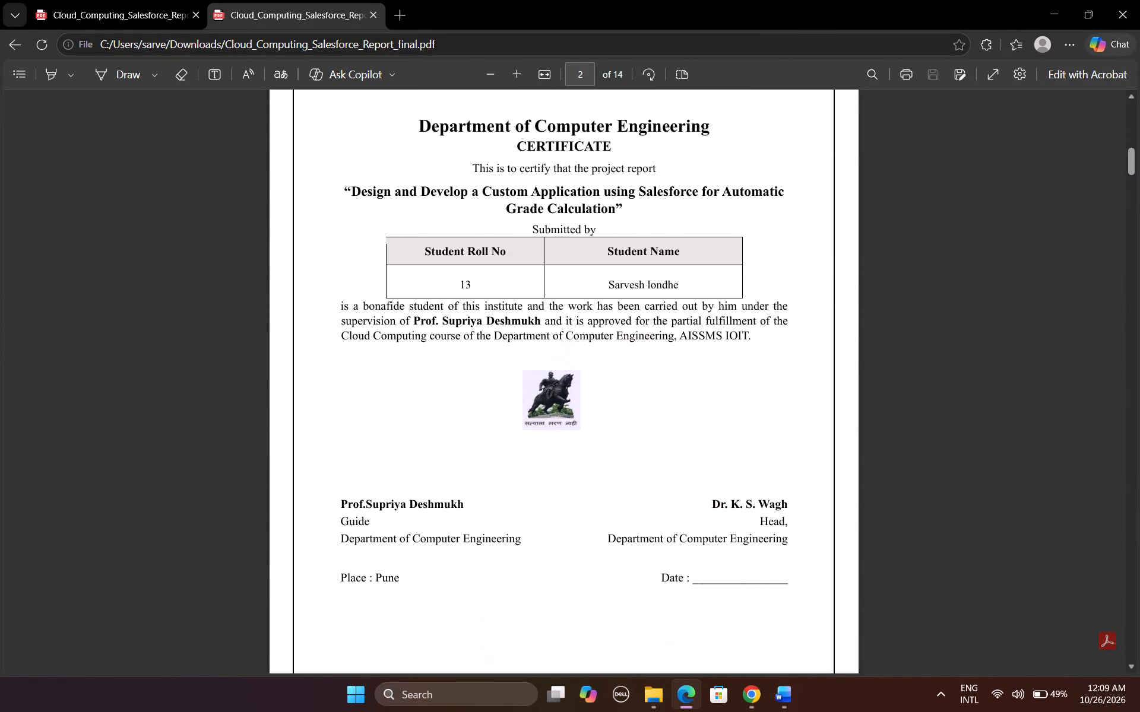
scroll(442, 335, "up", 1)
scroll(512, 325, "down", 1)
scroll(512, 325, "up", 1)
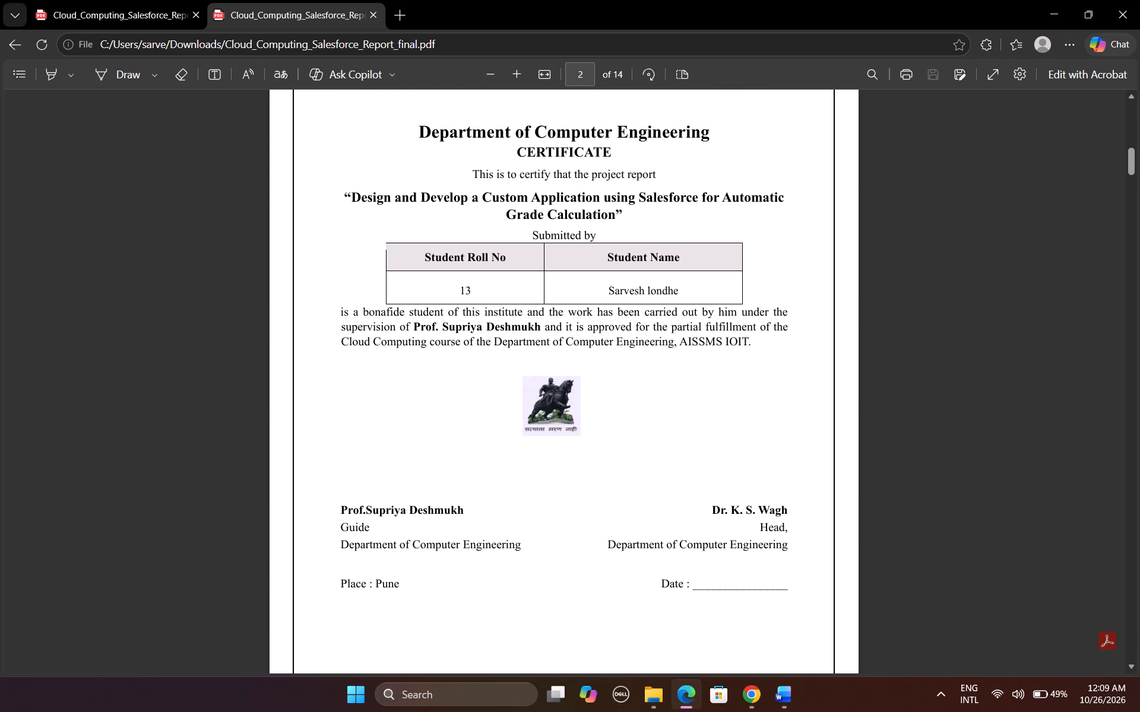
scroll(512, 325, "up", 6)
scroll(512, 325, "down", 7)
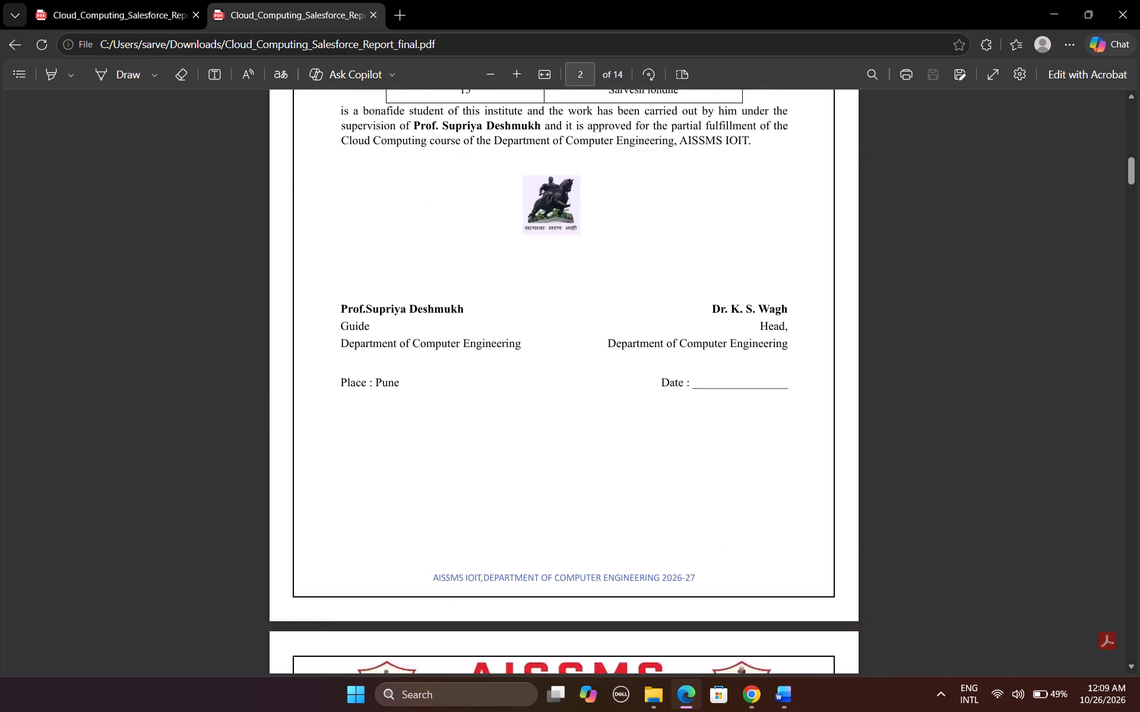
scroll(512, 325, "down", 1)
scroll(512, 325, "up", 5)
scroll(512, 325, "down", 4)
scroll(512, 325, "up", 2)
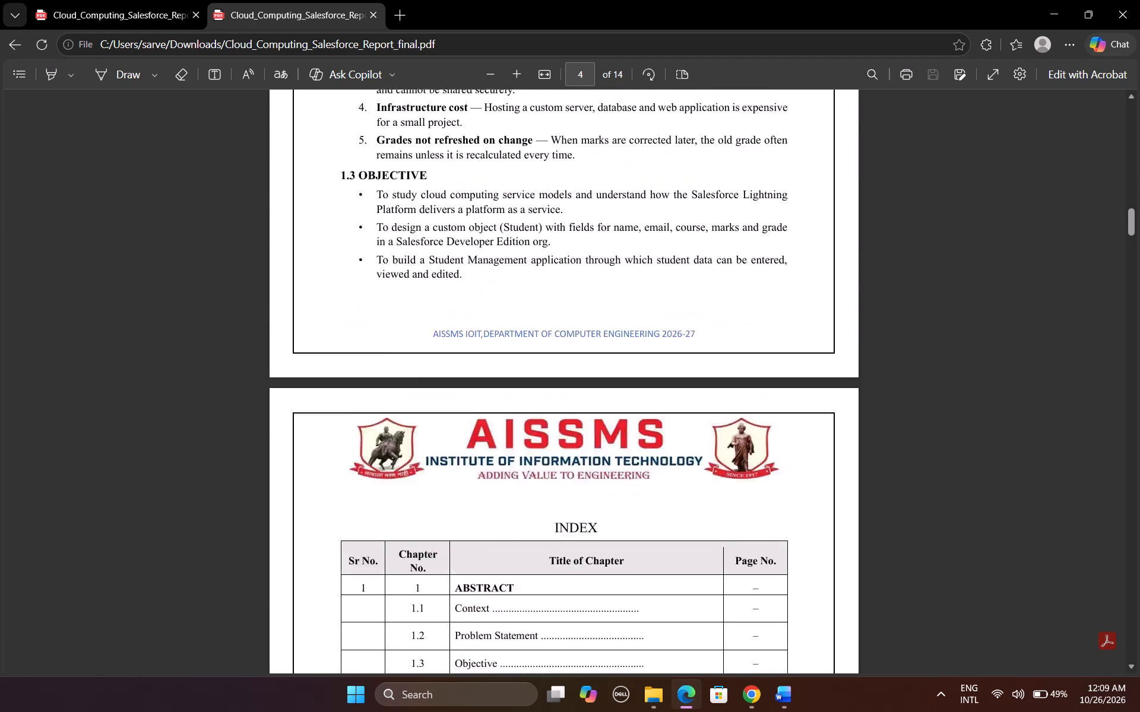
scroll(512, 325, "up", 1)
scroll(512, 325, "down", 3)
scroll(512, 325, "up", 3)
scroll(512, 325, "down", 2)
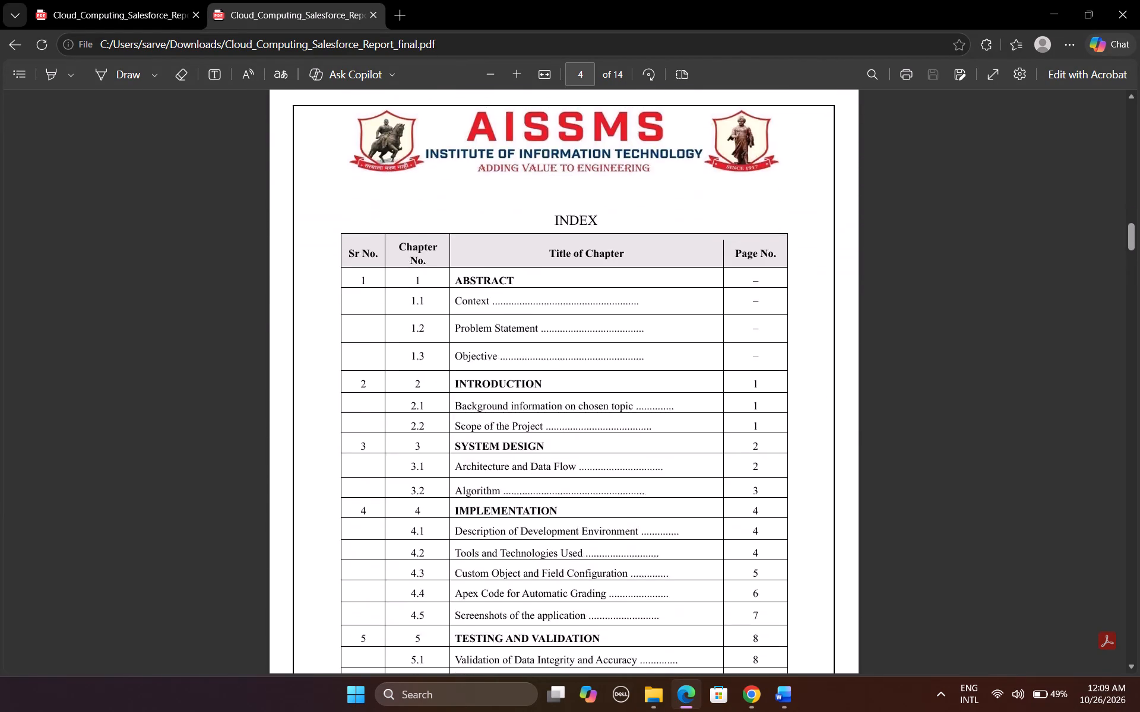
scroll(512, 325, "down", 6)
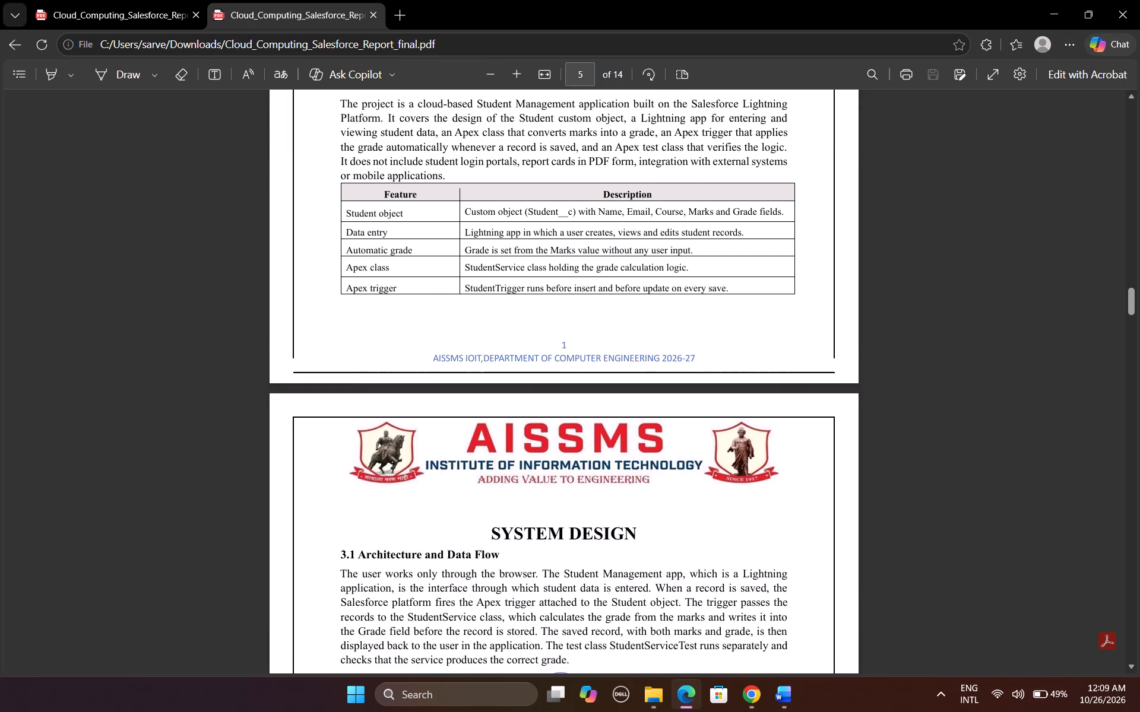
scroll(512, 325, "down", 2)
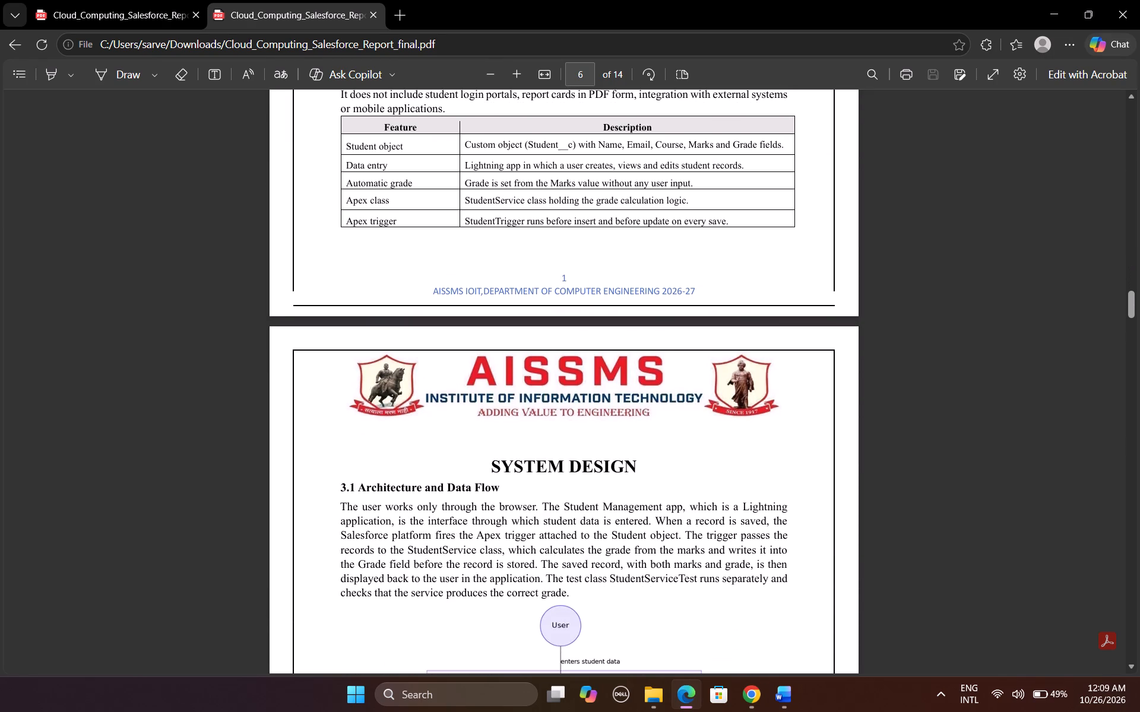
scroll(512, 325, "up", 16)
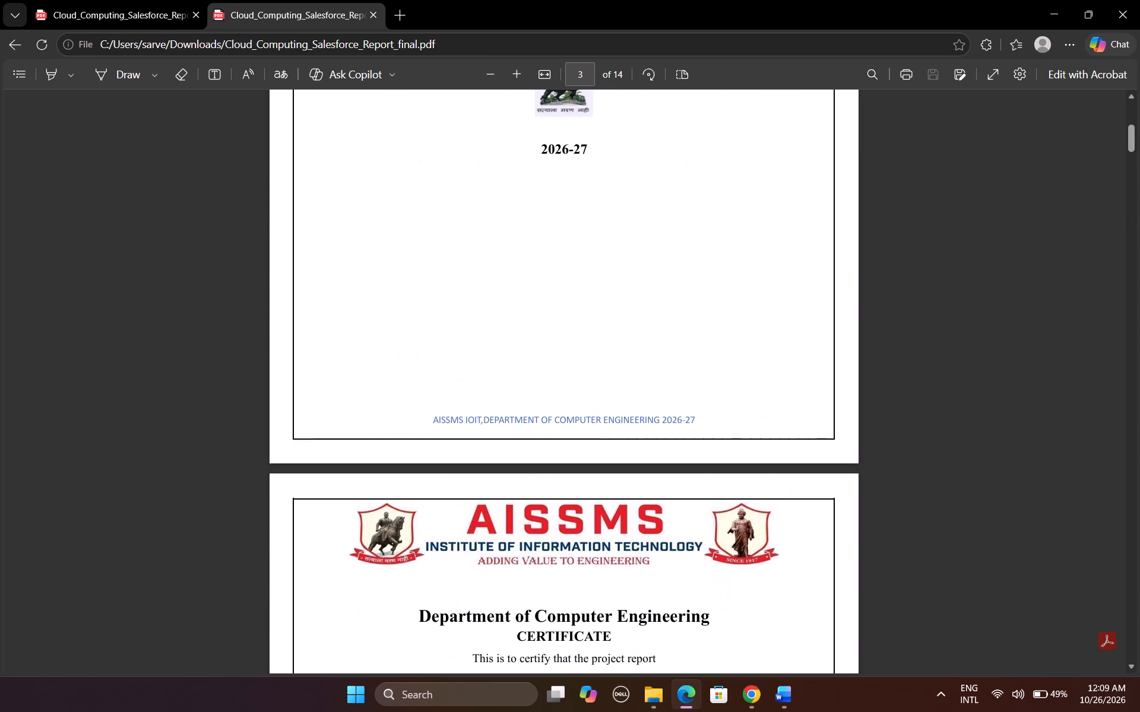
scroll(527, 371, "down", 13)
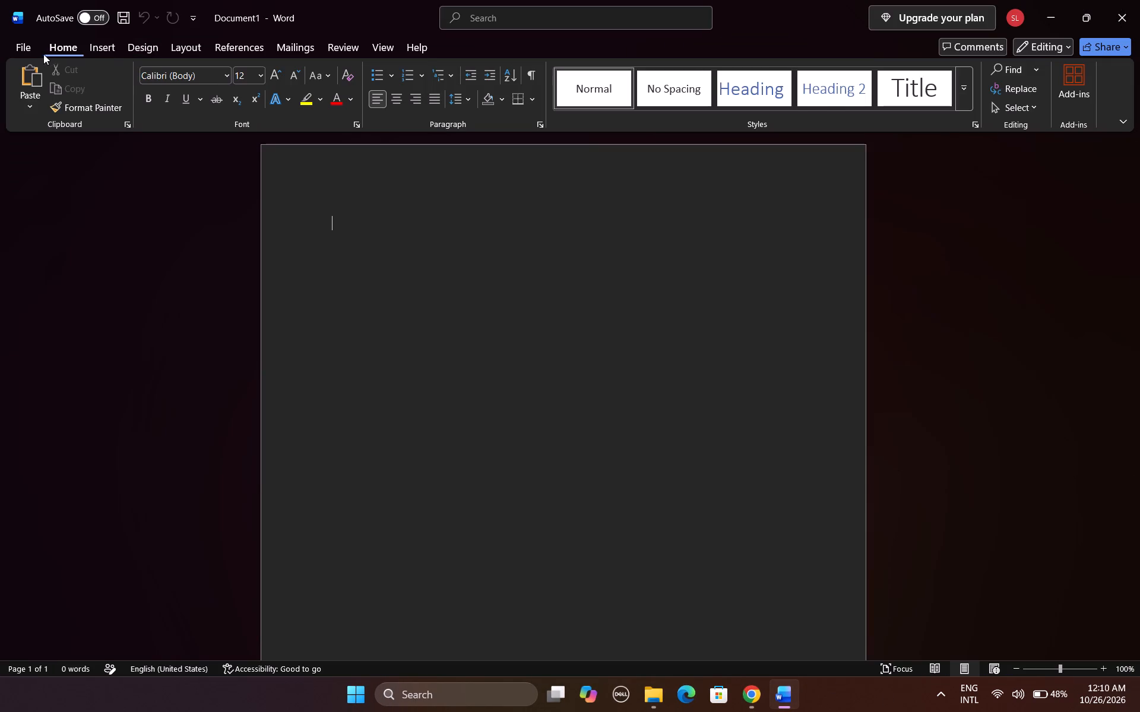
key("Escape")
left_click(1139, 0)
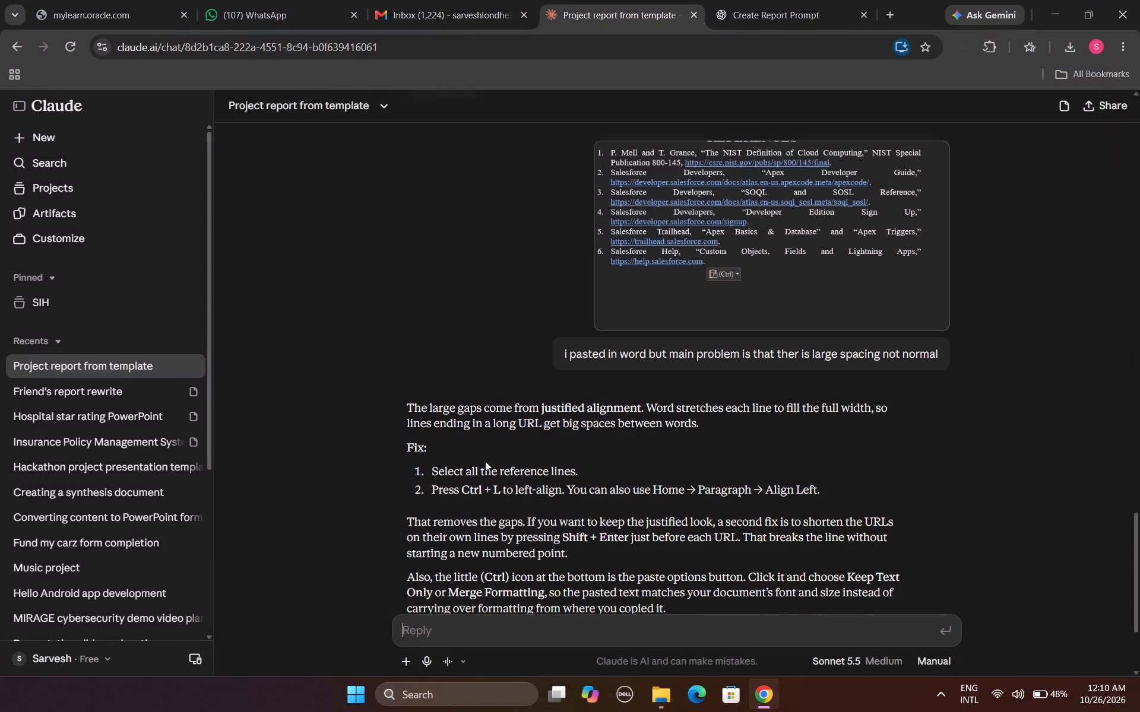
Launch Word and open the Cloud_Computing_HDFS_SaaS_Report PDF from the Downloads folder, accepting its conversion to an editable document.
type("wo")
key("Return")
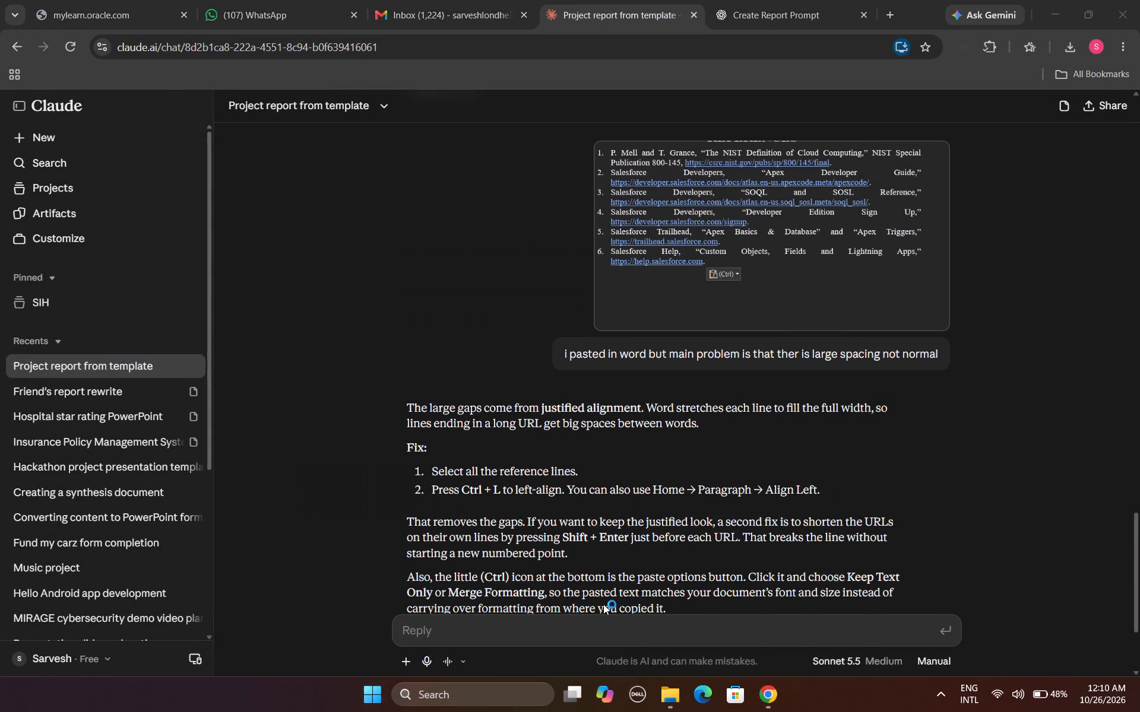
scroll(951, 573, "down", 2)
left_click(1064, 660)
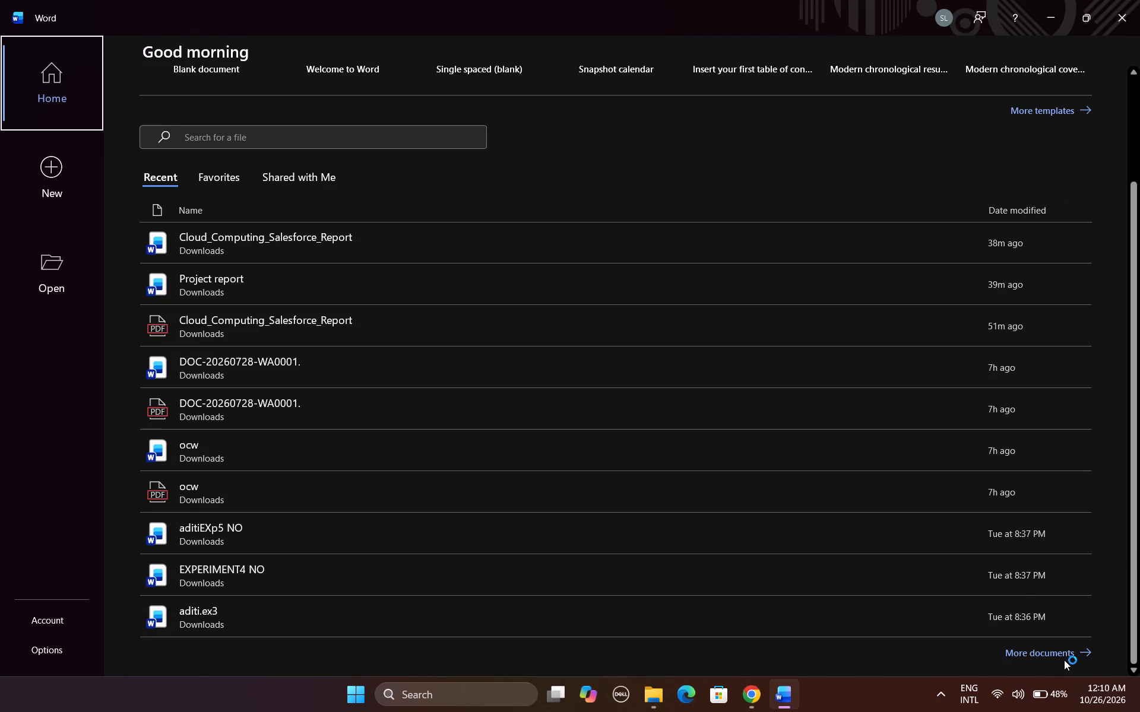
left_click(1064, 657)
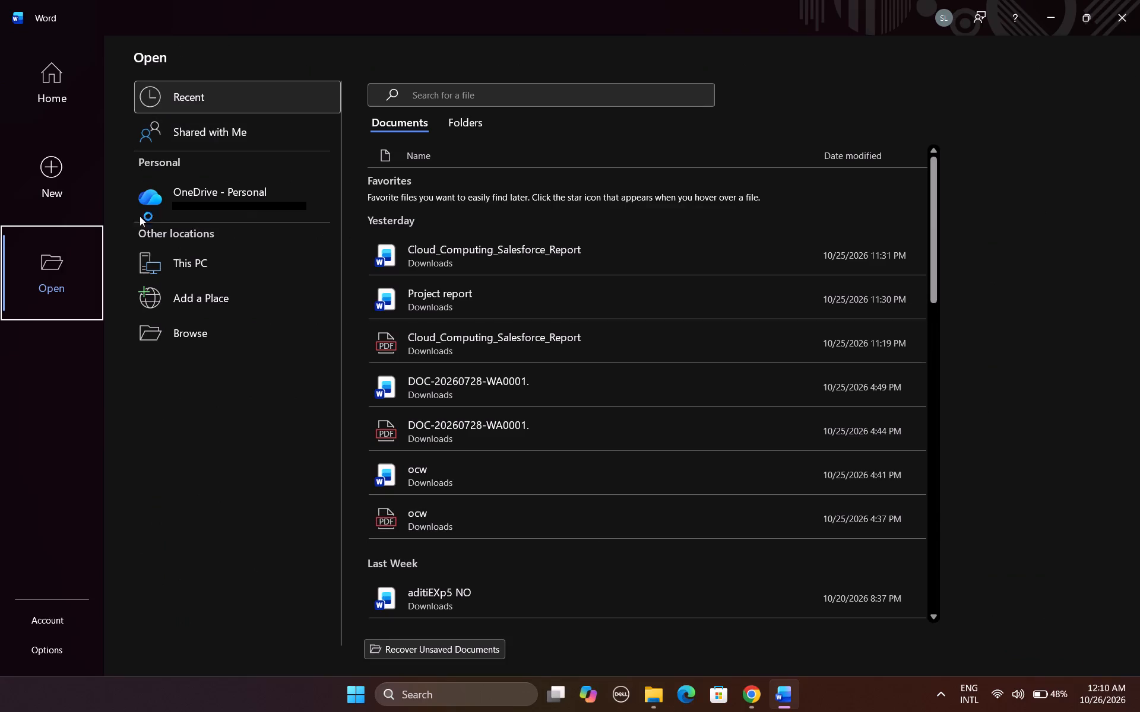
double_click(186, 256)
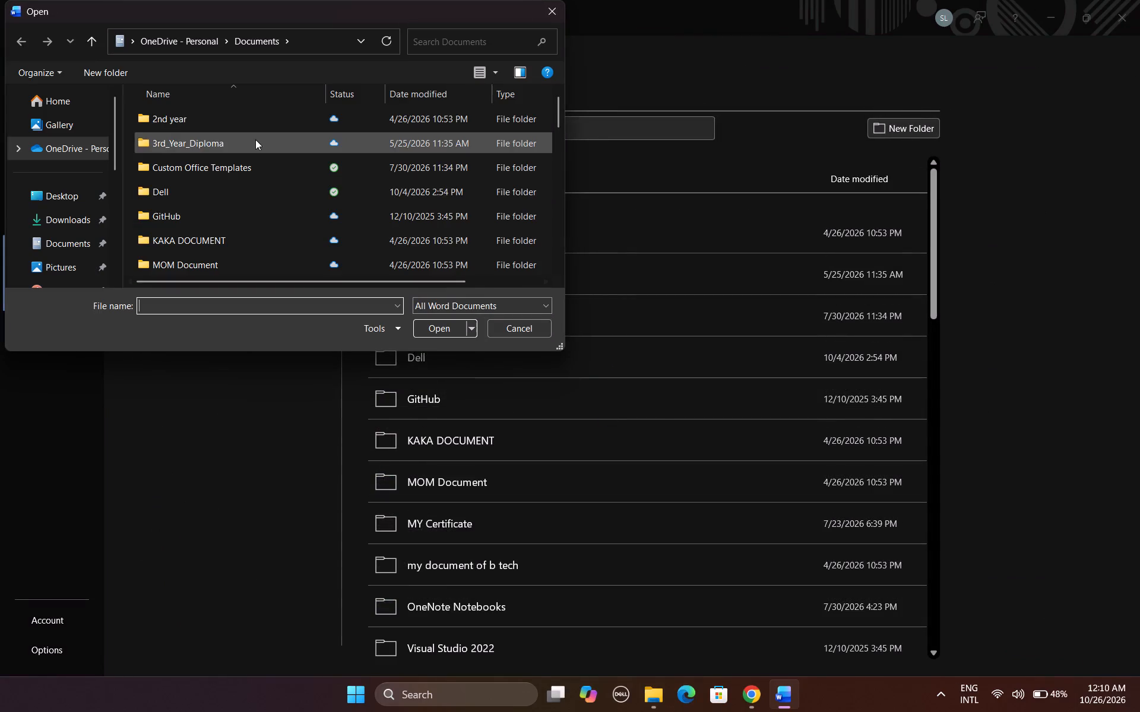
left_click(64, 214)
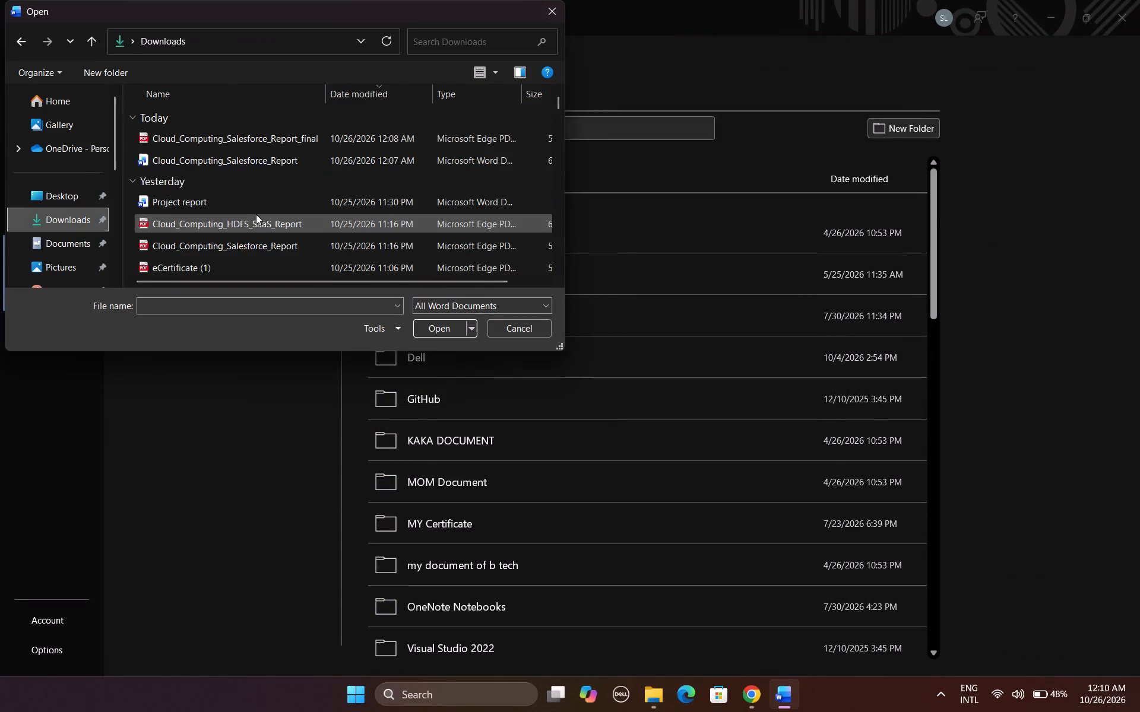
scroll(256, 214, "down", 8)
scroll(256, 214, "up", 5)
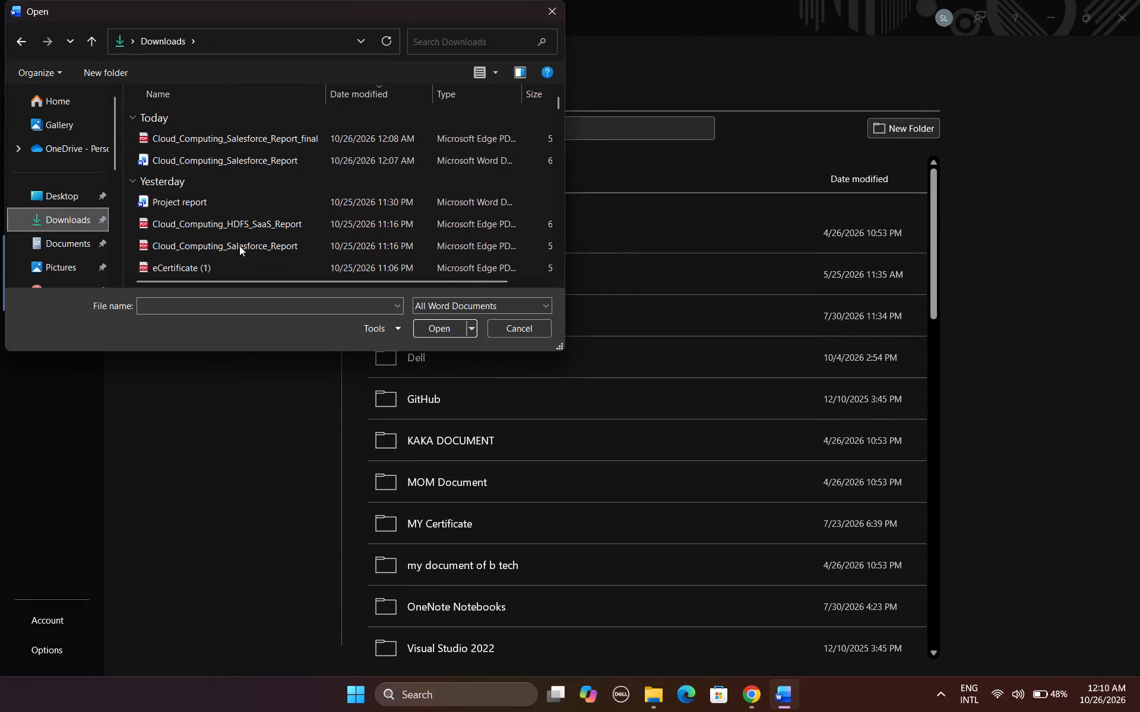
left_click(251, 221)
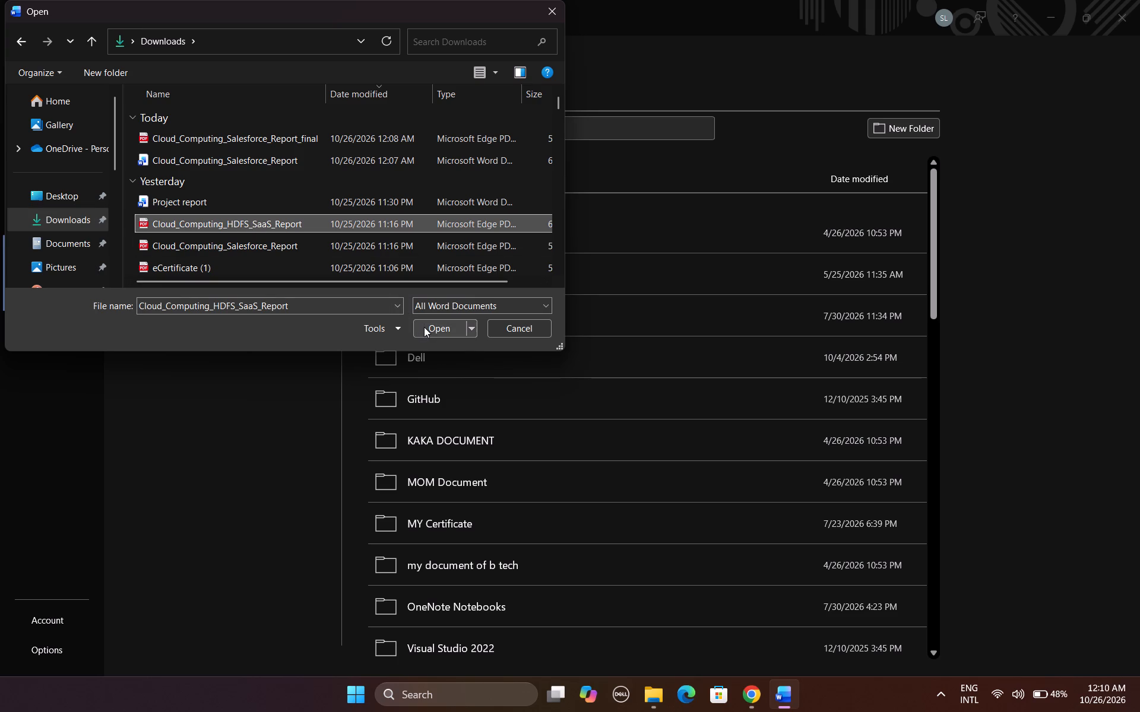
left_click(443, 328)
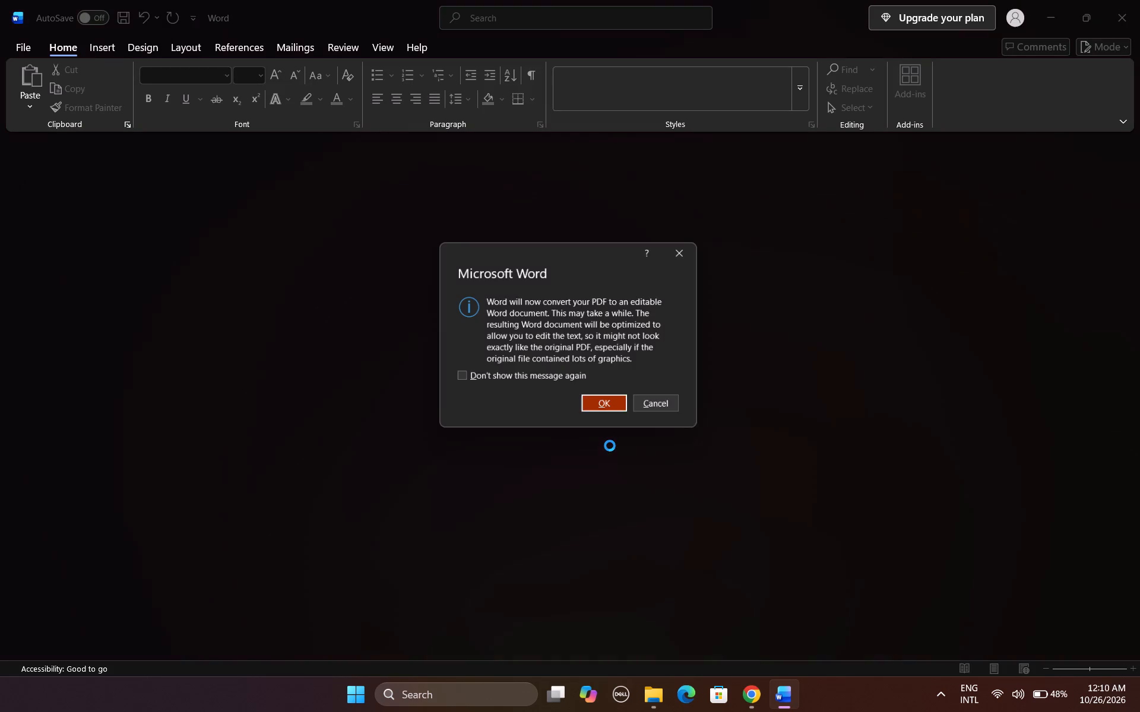
left_click(614, 405)
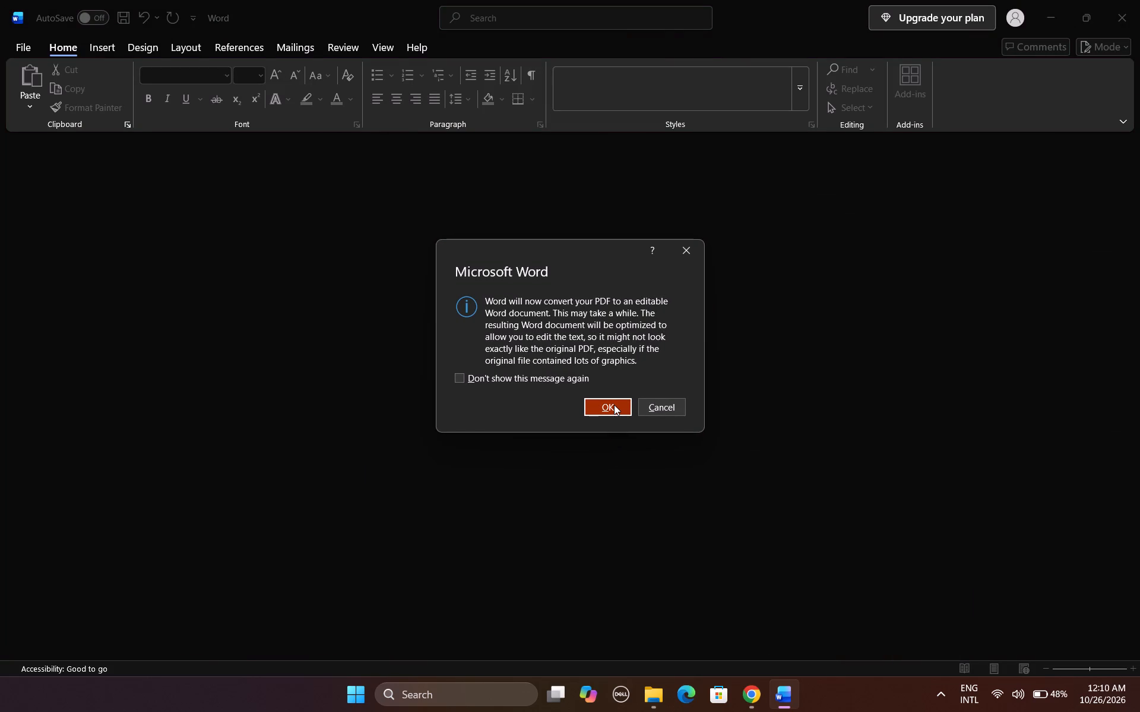
left_click(614, 405)
left_click(614, 405)
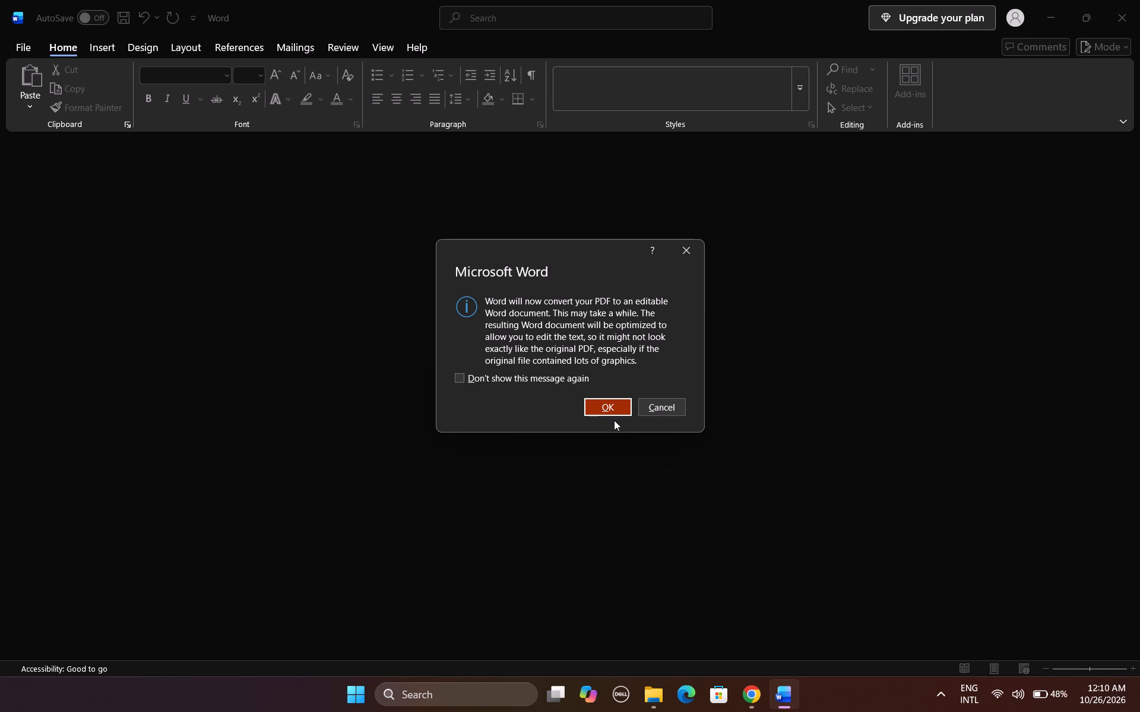
left_click(617, 411)
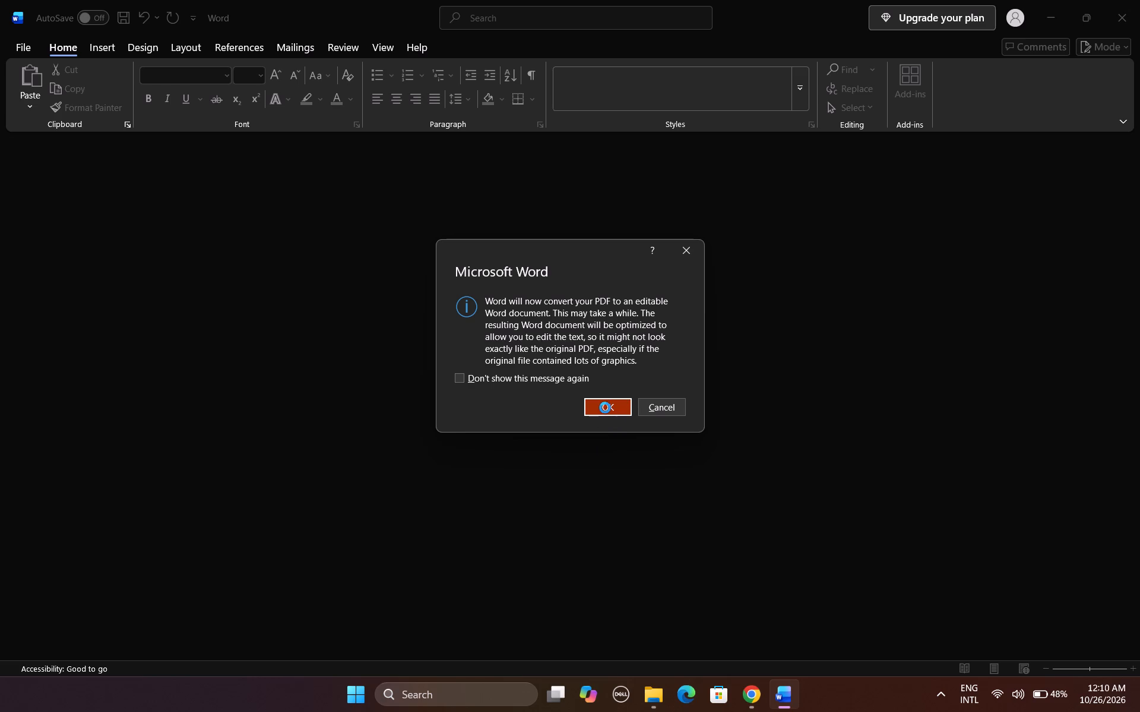
left_click(598, 409)
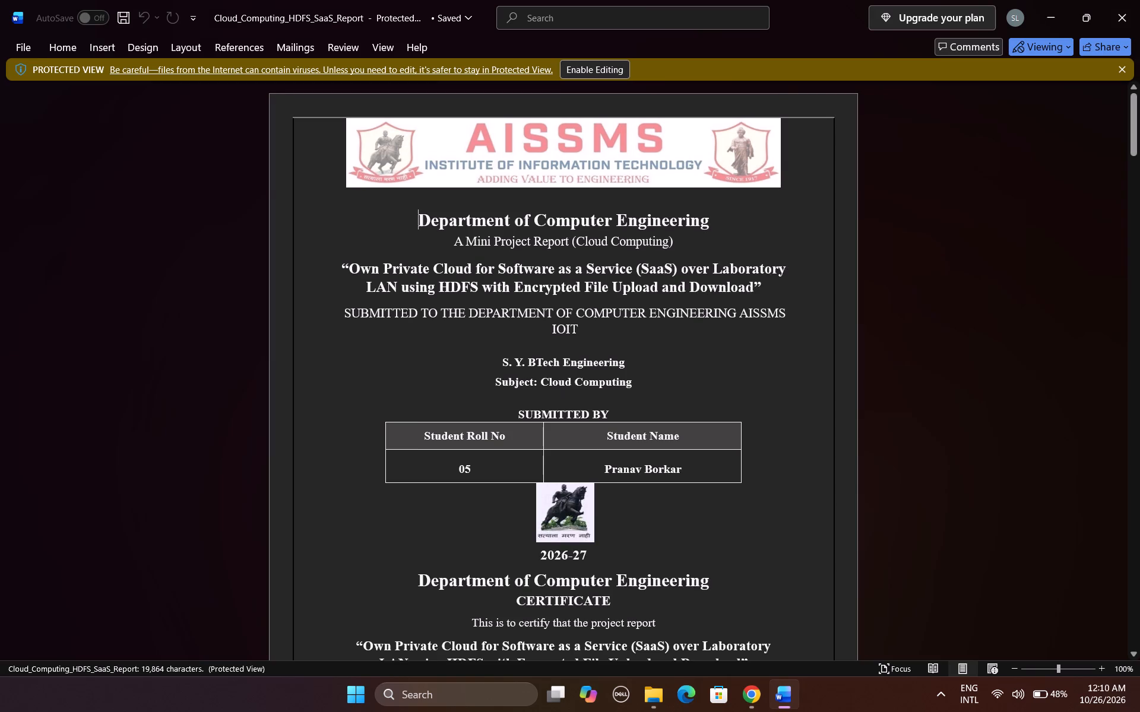
Enable editing for the protected HDFS SaaS report and accept the PDF conversion again.
left_click(605, 73)
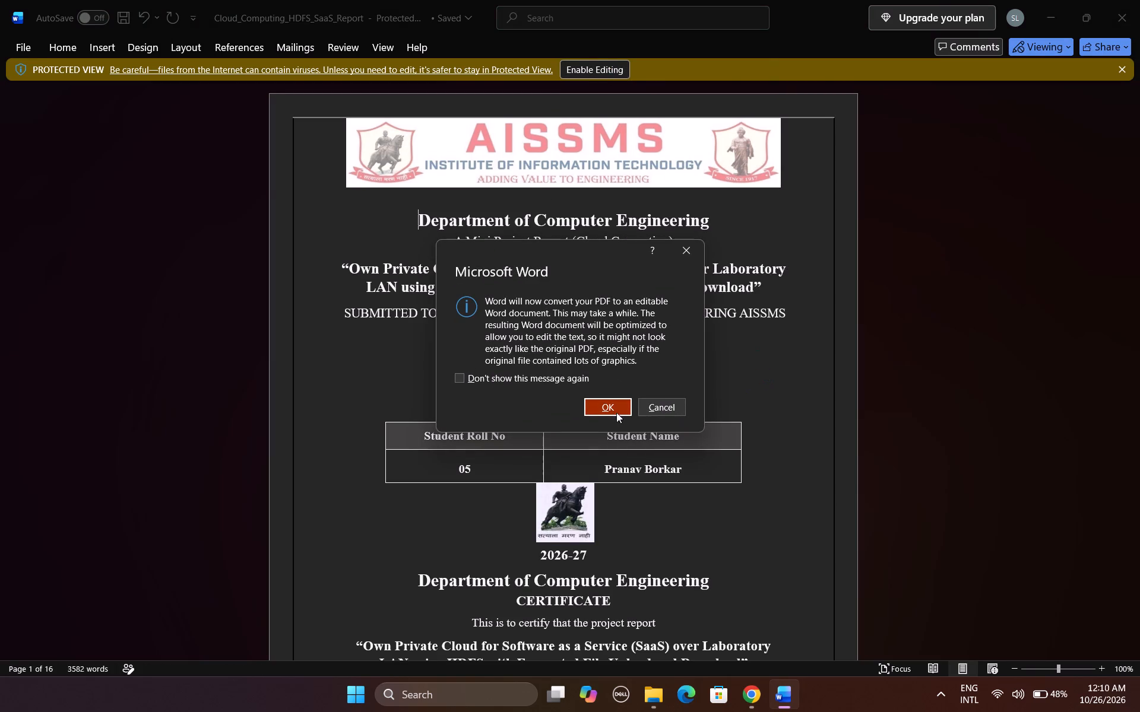
left_click(604, 404)
Replace the student roll number in the title page's Submitted By table with 13.
scroll(527, 450, "down", 1)
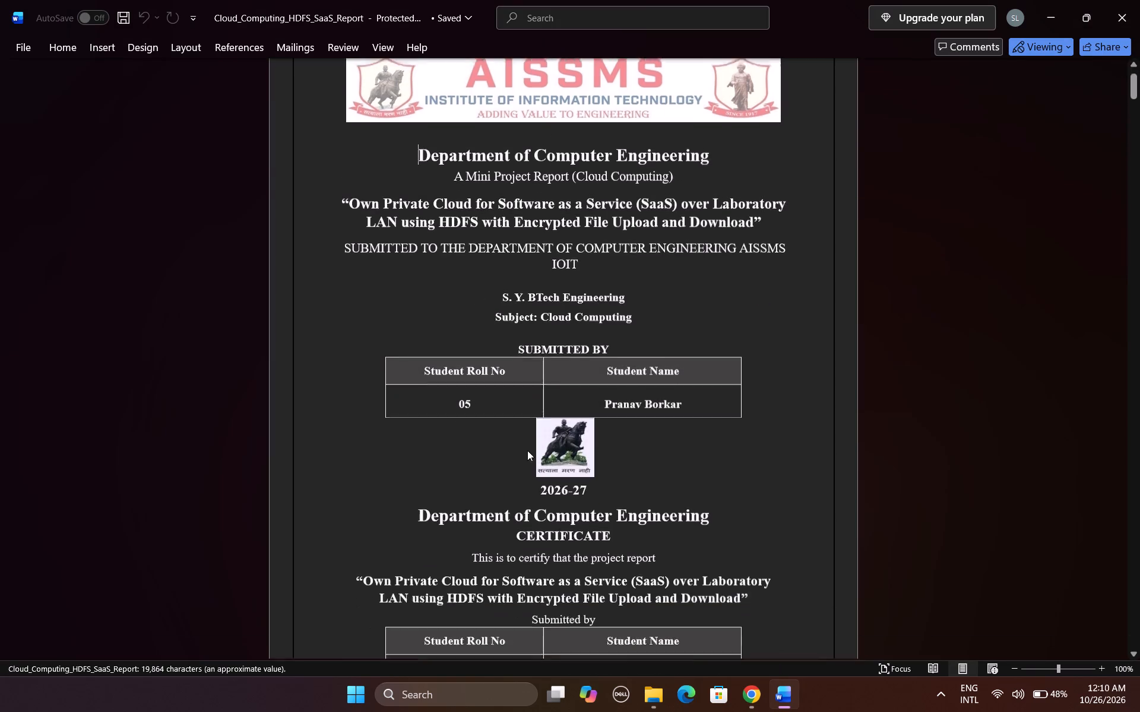
scroll(527, 450, "down", 1)
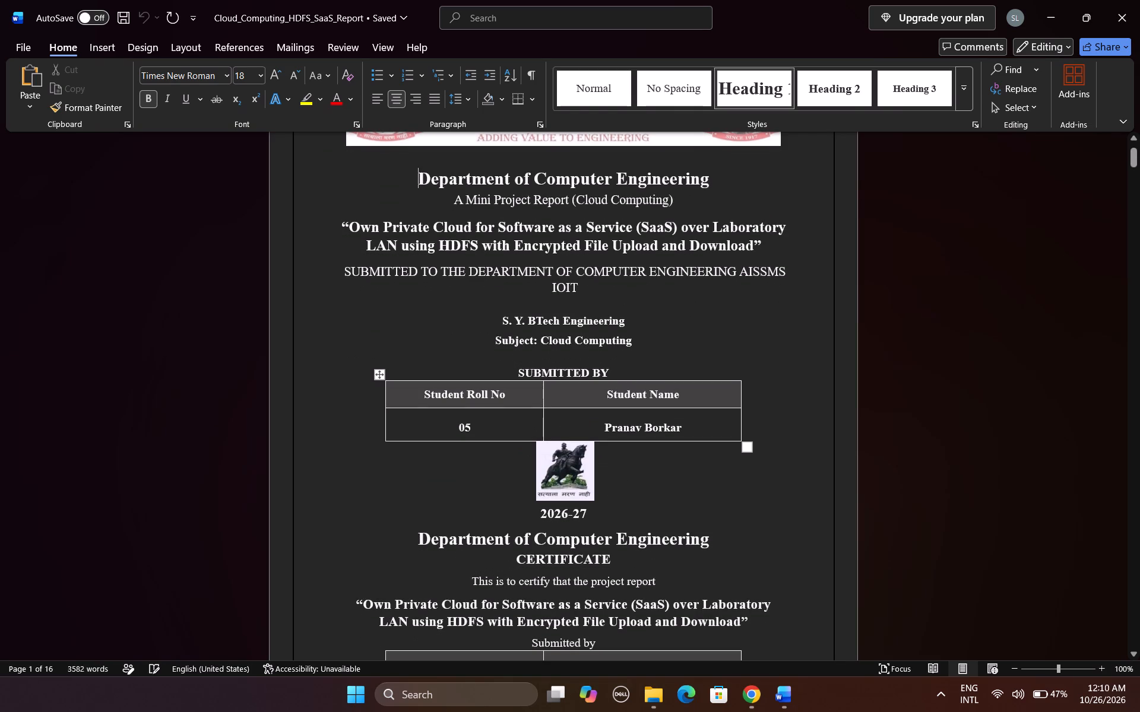
left_click(479, 427)
key("Left")
key("BackSpace")
key("BackSpace")
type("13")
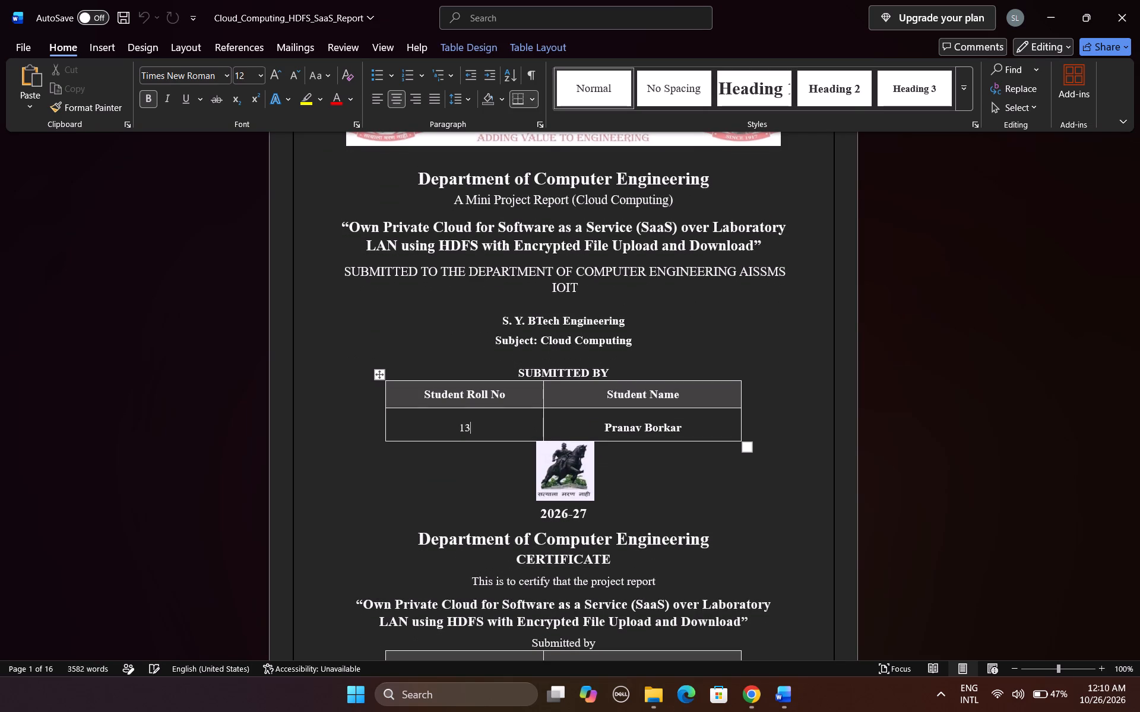
Replace the student name in the title page's Submitted By table with the new student's name.
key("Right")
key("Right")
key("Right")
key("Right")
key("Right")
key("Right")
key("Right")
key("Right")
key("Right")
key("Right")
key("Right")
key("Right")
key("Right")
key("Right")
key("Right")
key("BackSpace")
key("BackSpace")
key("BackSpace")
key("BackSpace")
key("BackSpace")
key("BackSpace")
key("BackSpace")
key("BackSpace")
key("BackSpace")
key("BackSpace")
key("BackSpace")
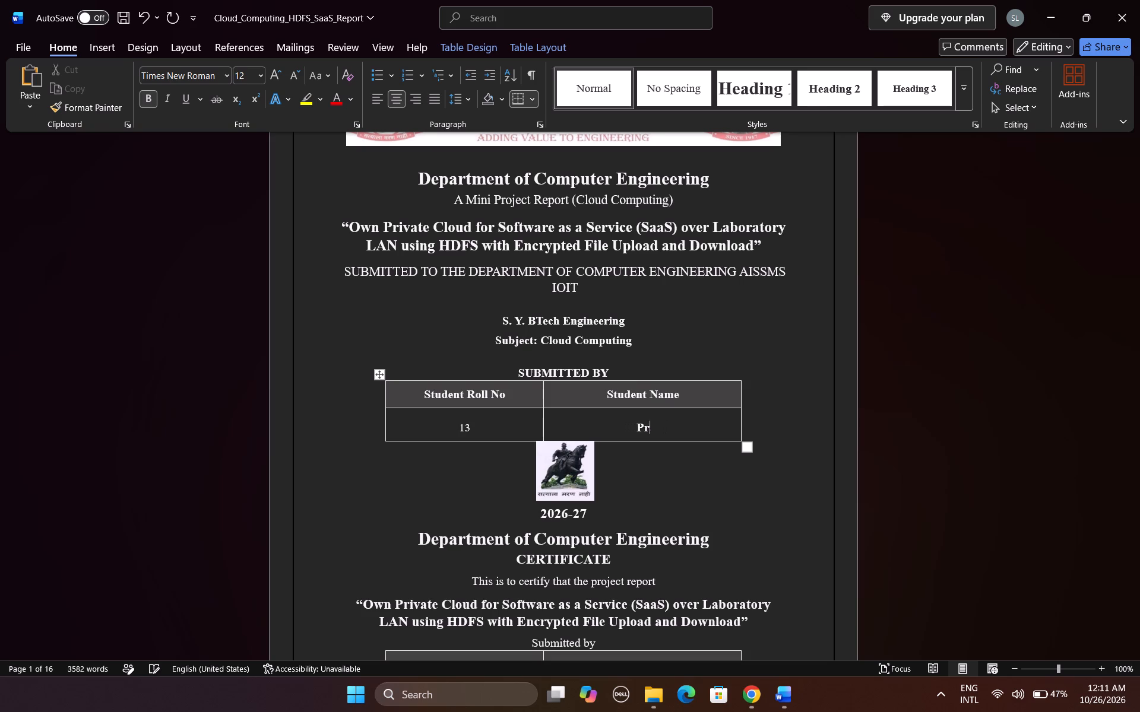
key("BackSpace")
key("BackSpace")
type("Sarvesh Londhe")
Insert ten blank lines before the certificate's Department of Computer Engineering heading to push the certificate off the title page.
scroll(496, 481, "down", 1)
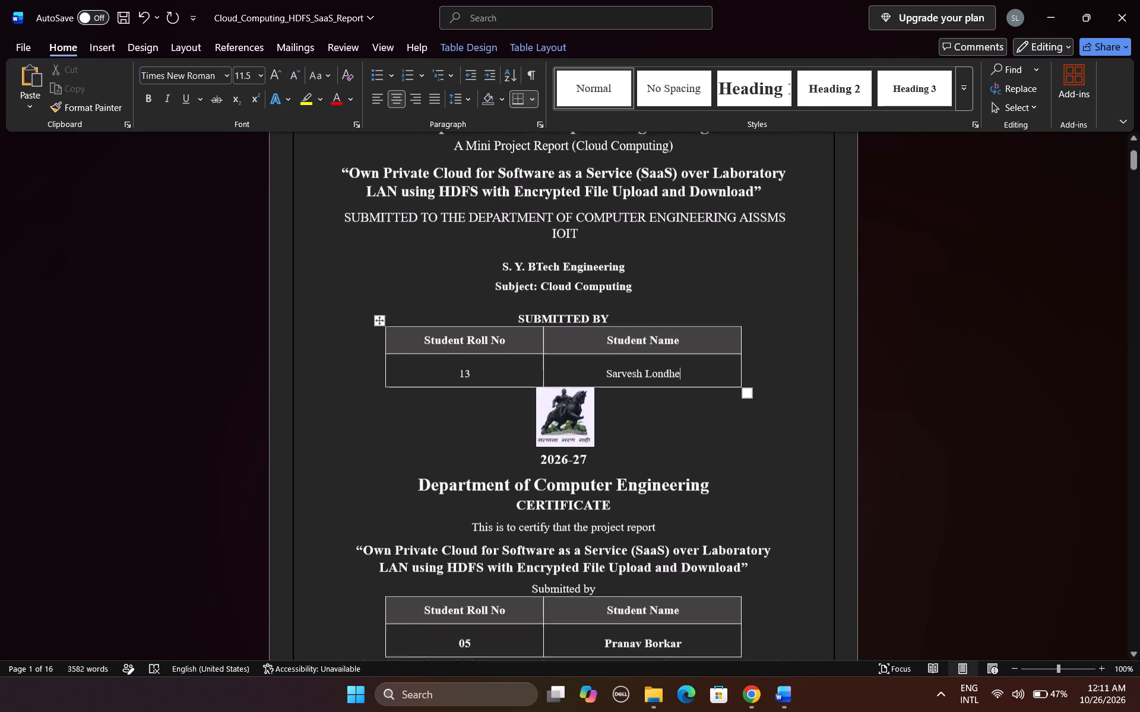
scroll(496, 481, "down", 1)
left_click(420, 459)
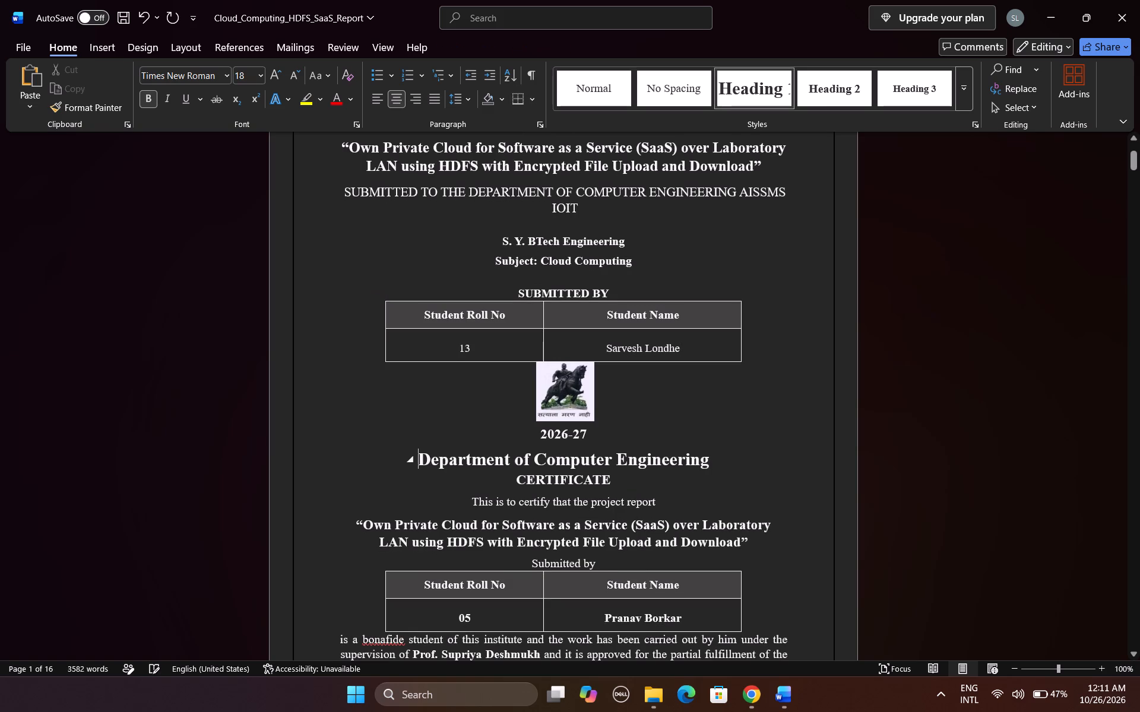
key("Return")
key("Return")
key("Return")
key("Return")
key("Return")
key("Return")
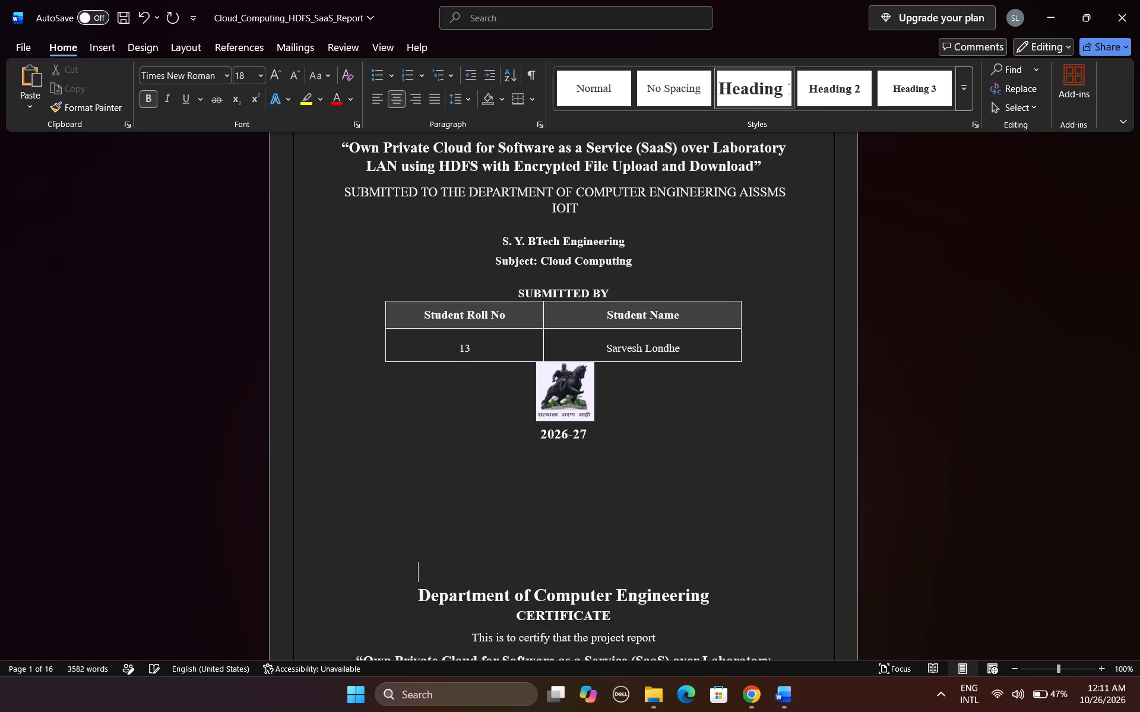
key("Return")
key("Return")
key("Return")
key("Return")
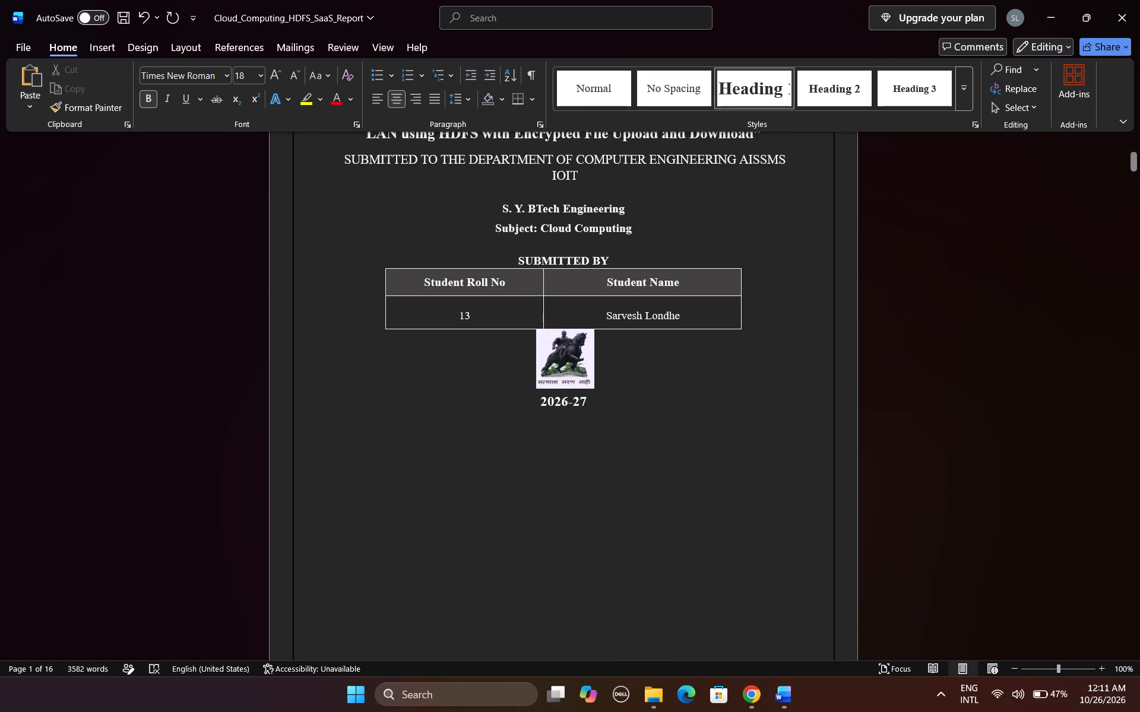
Apply the Normal style to the blank lines above the certificate heading and add two more so the certificate starts on page 2.
left_click_drag(473, 613, 457, 387)
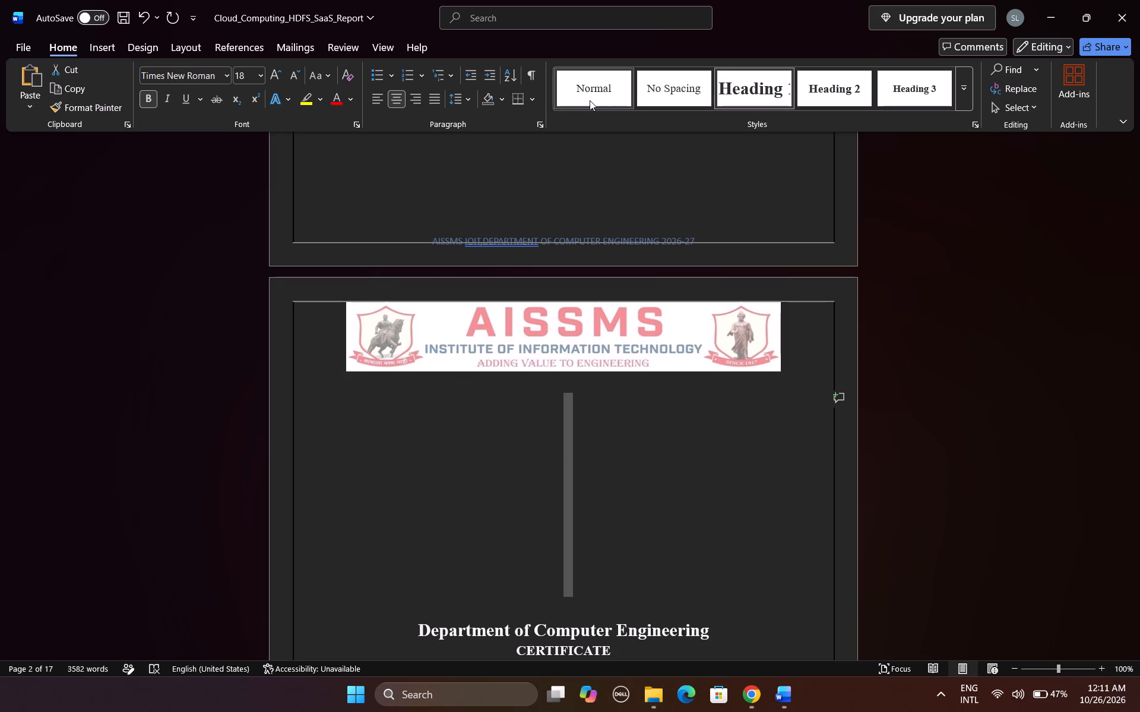
left_click(590, 100)
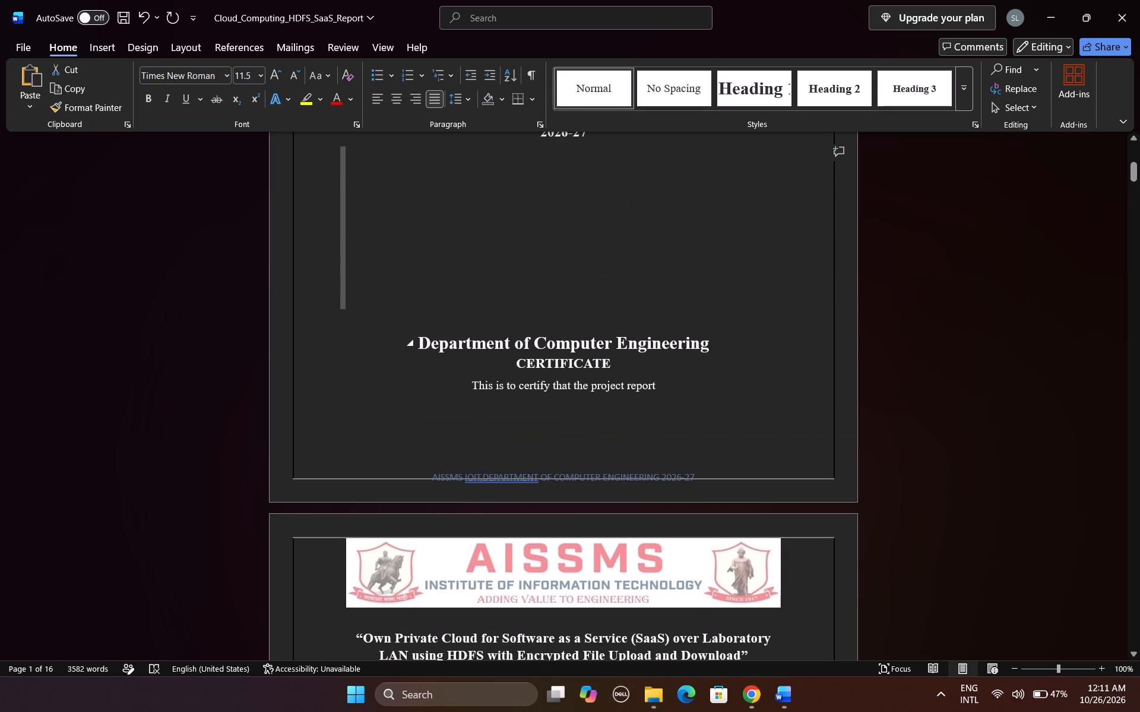
left_click(405, 325)
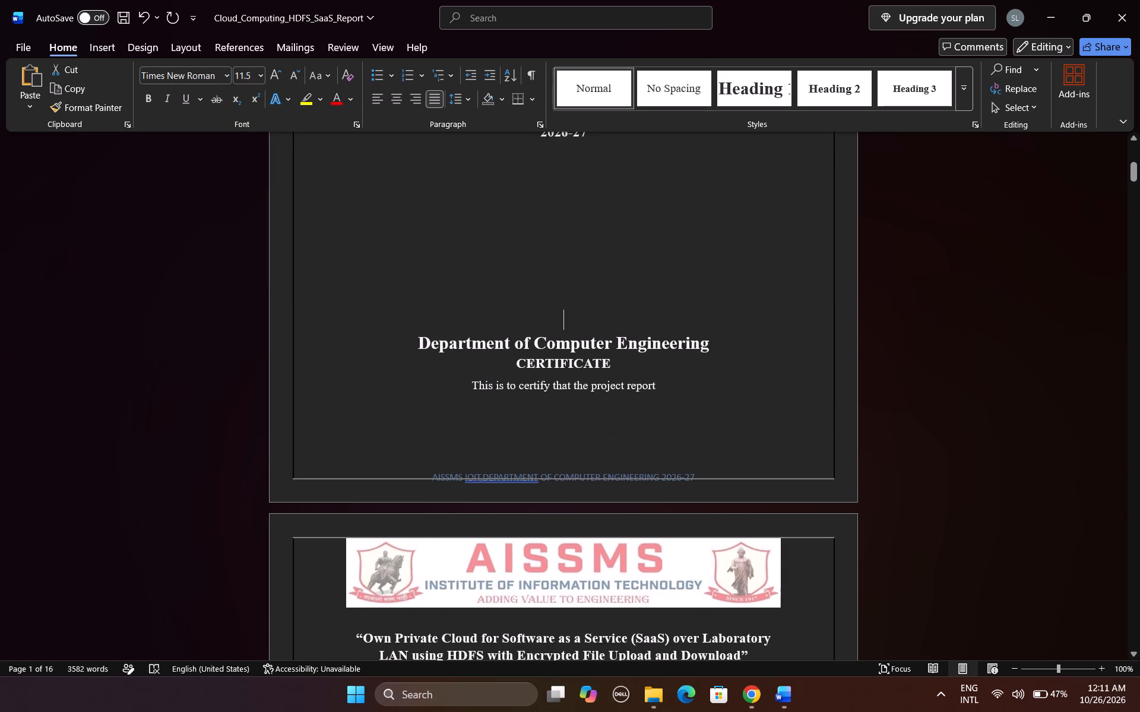
key("Return")
key("Return")
Replace the student roll number in the certificate page's Submitted by table with 13.
scroll(405, 325, "down", 1)
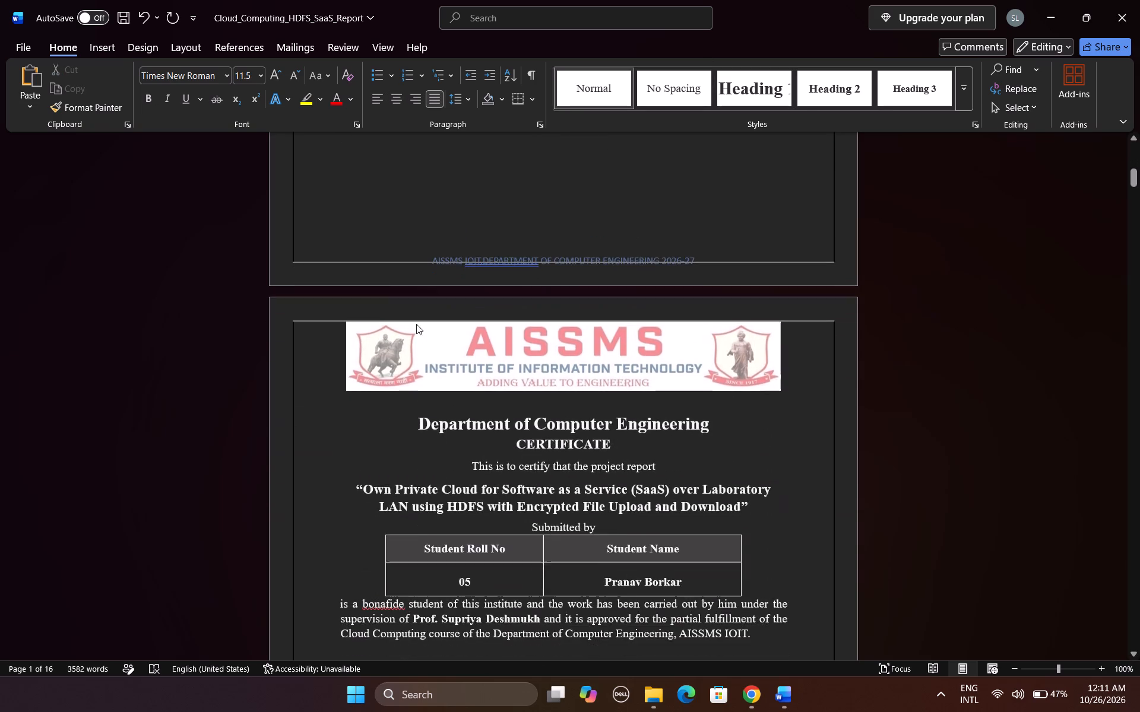
scroll(496, 440, "down", 1)
left_click(480, 331)
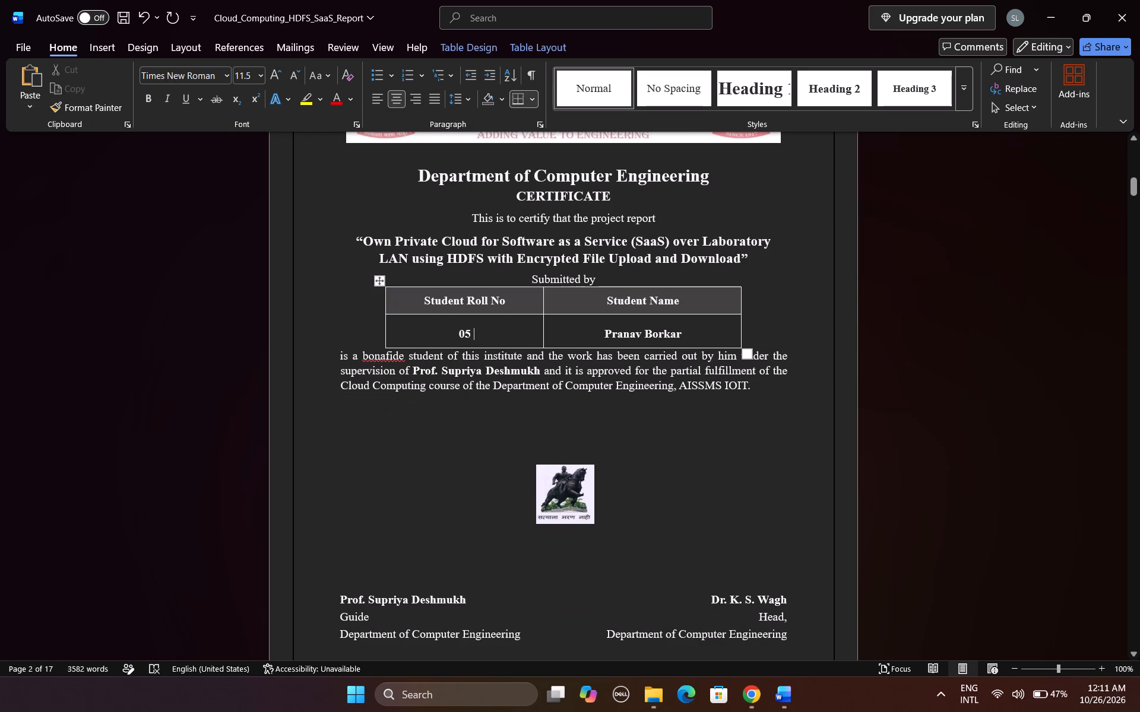
key("BackSpace")
key("BackSpace")
key("BackSpace")
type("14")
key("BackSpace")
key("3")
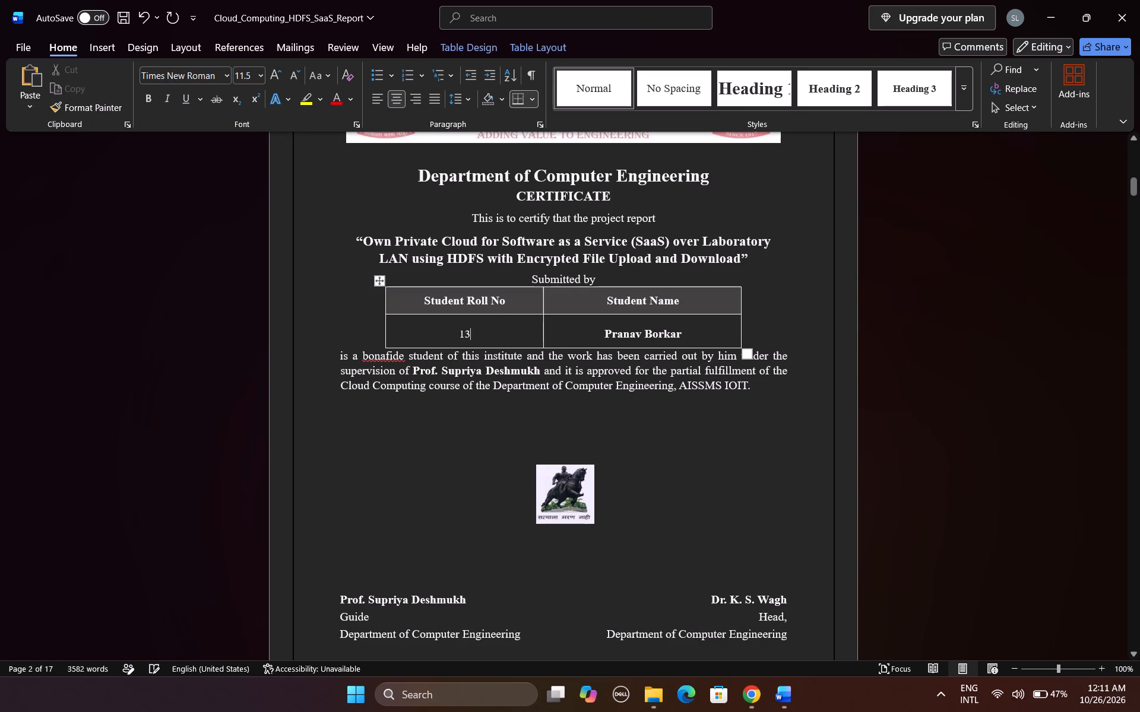
Replace the student name in the certificate page's table with the same new name used on the title page.
left_click(683, 339)
key("Left")
key("BackSpace")
key("BackSpace")
key("BackSpace")
key("BackSpace")
key("BackSpace")
key("BackSpace")
key("BackSpace")
key("BackSpace")
key("BackSpace")
key("BackSpace")
key("BackSpace")
key("BackSpace")
key("BackSpace")
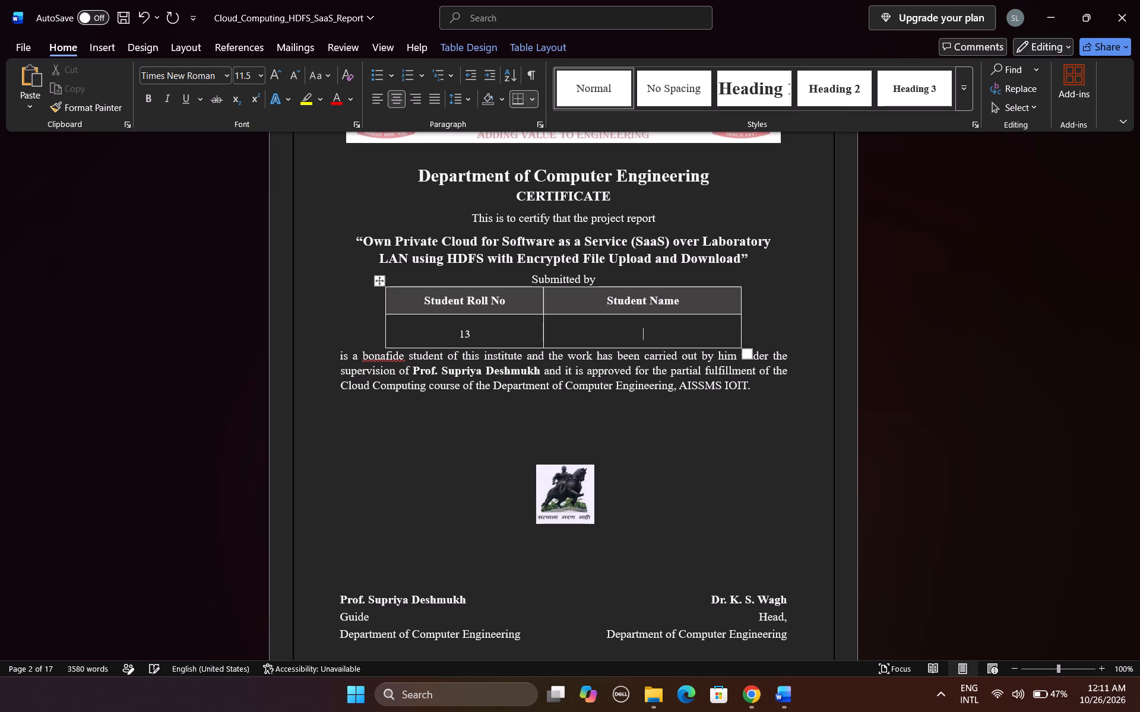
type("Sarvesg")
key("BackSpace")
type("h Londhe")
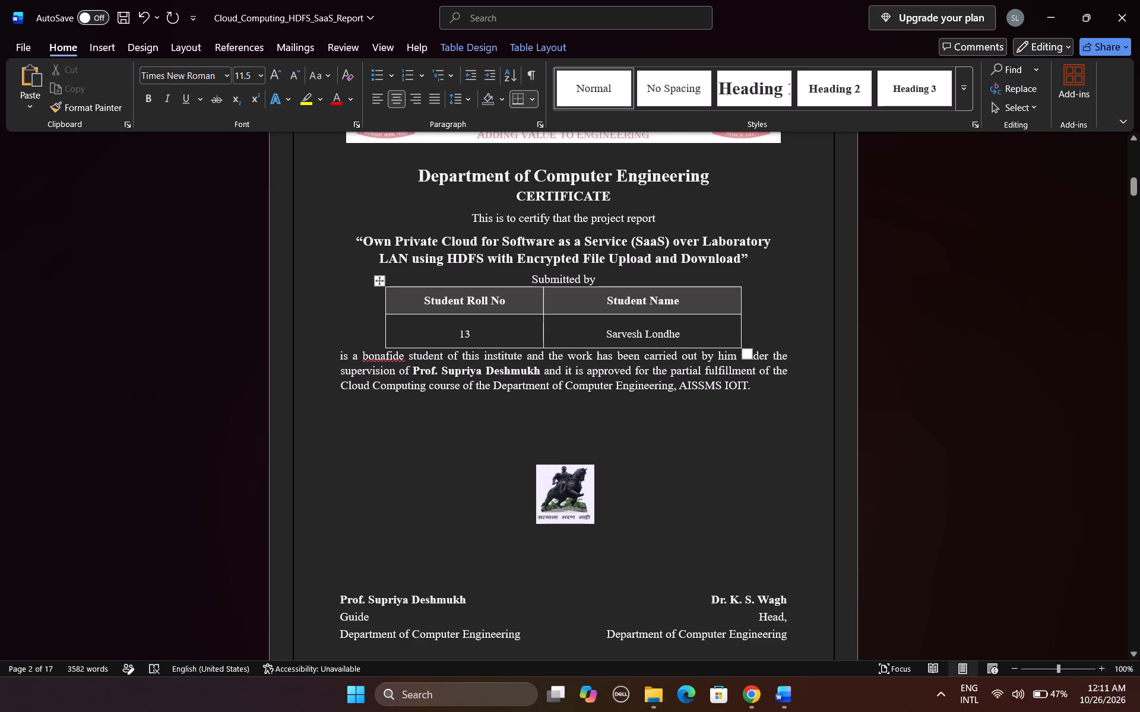
Insert a blank line before the ABSTRACT heading to move it onto a new page after the certificate.
left_click(683, 386)
scroll(683, 386, "down", 1)
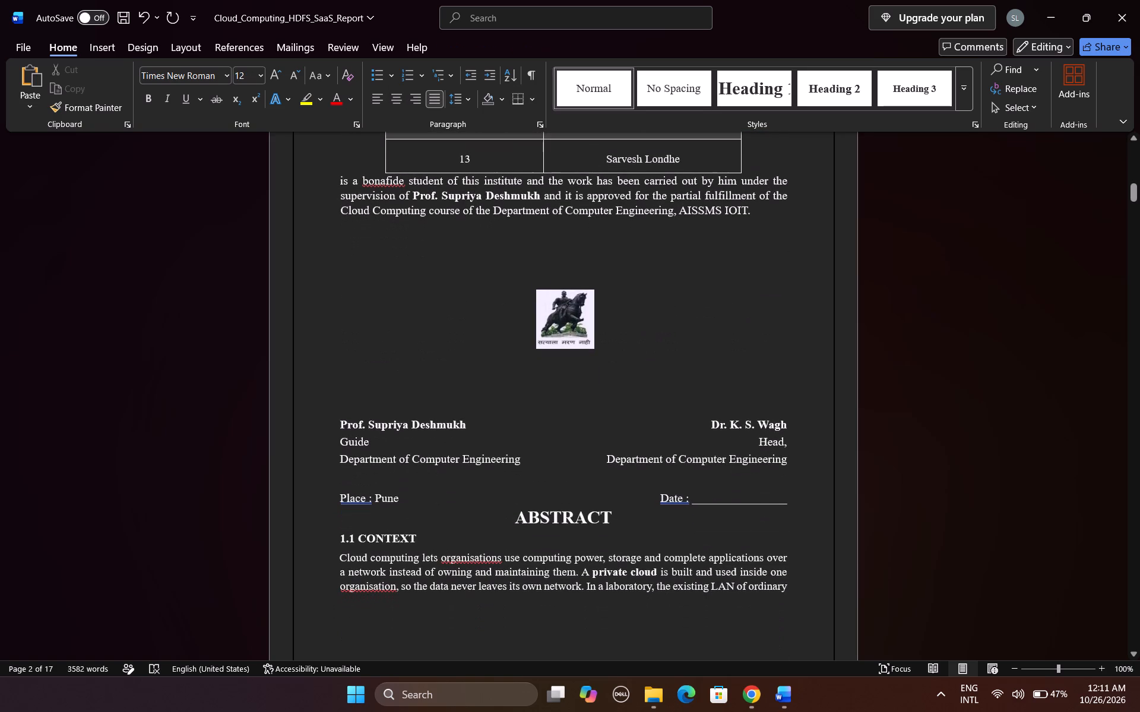
left_click(465, 374)
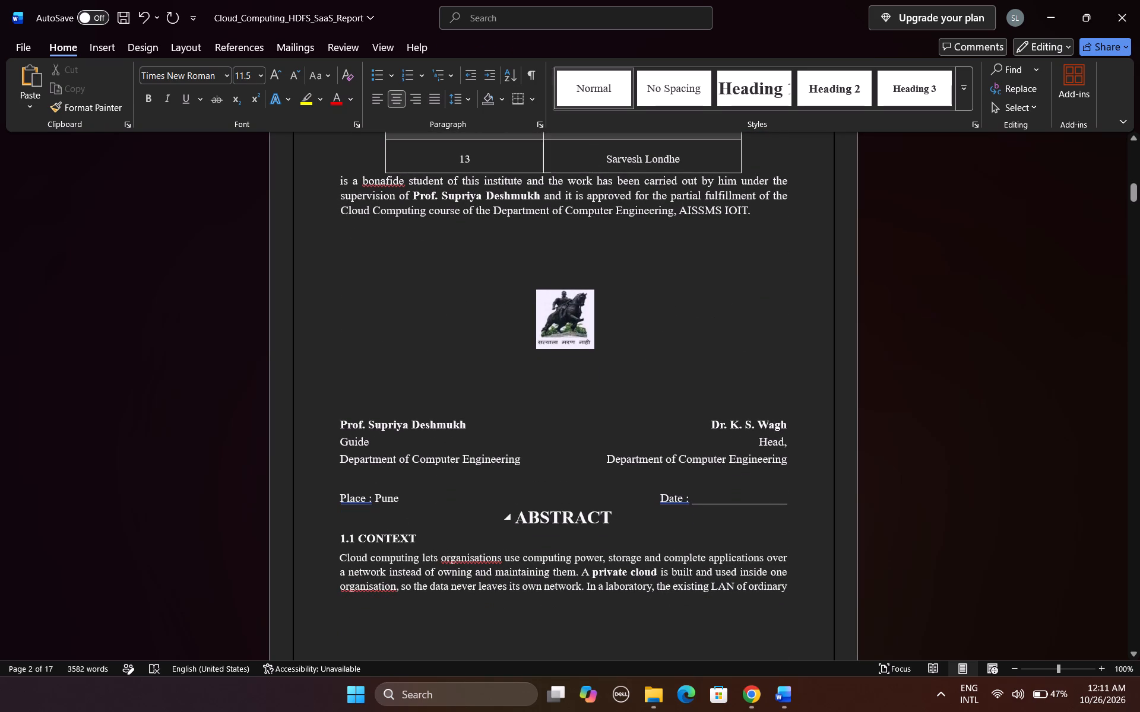
left_click(503, 527)
key("Return")
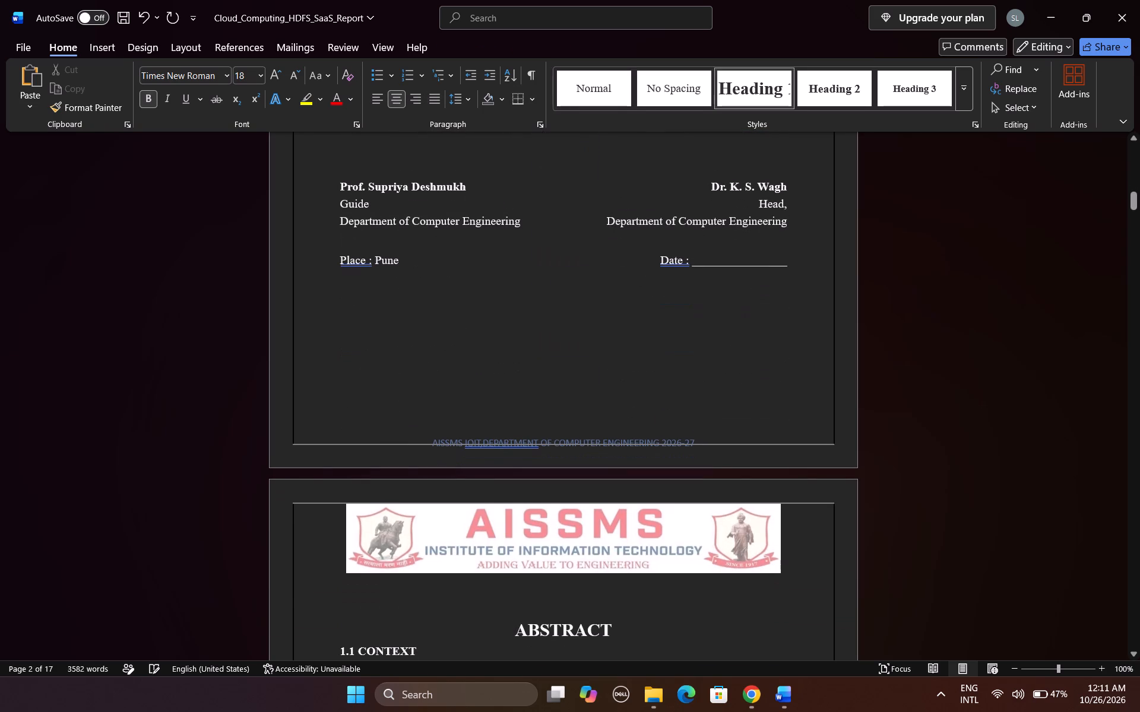
Delete the last two Objective bullets, on AES-256-GCM encryption and the SaaS web application, from above the INDEX heading.
scroll(548, 536, "down", 1)
scroll(515, 468, "down", 2)
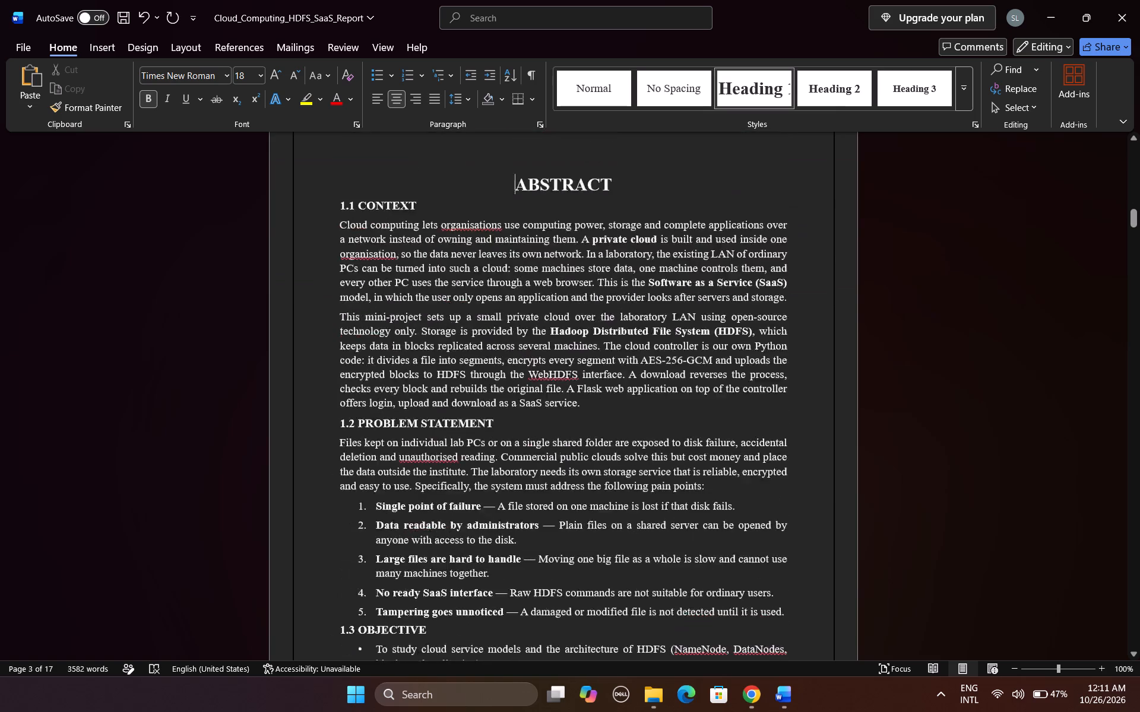
scroll(515, 468, "down", 2)
scroll(515, 468, "up", 1)
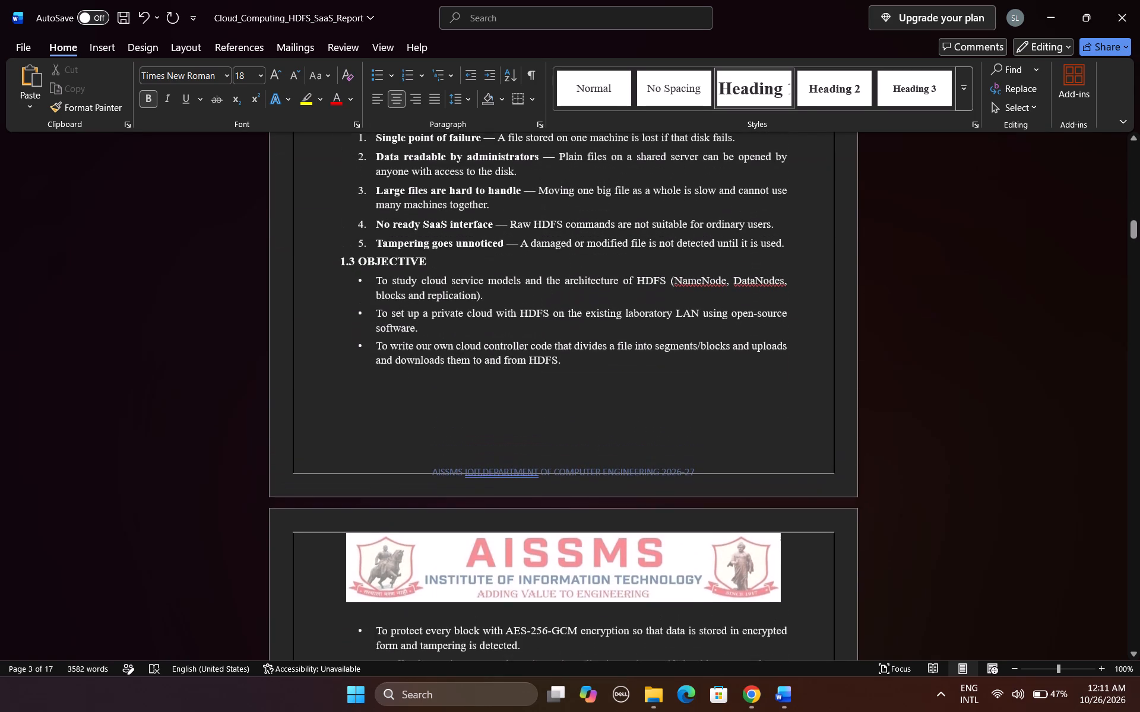
scroll(530, 475, "down", 1)
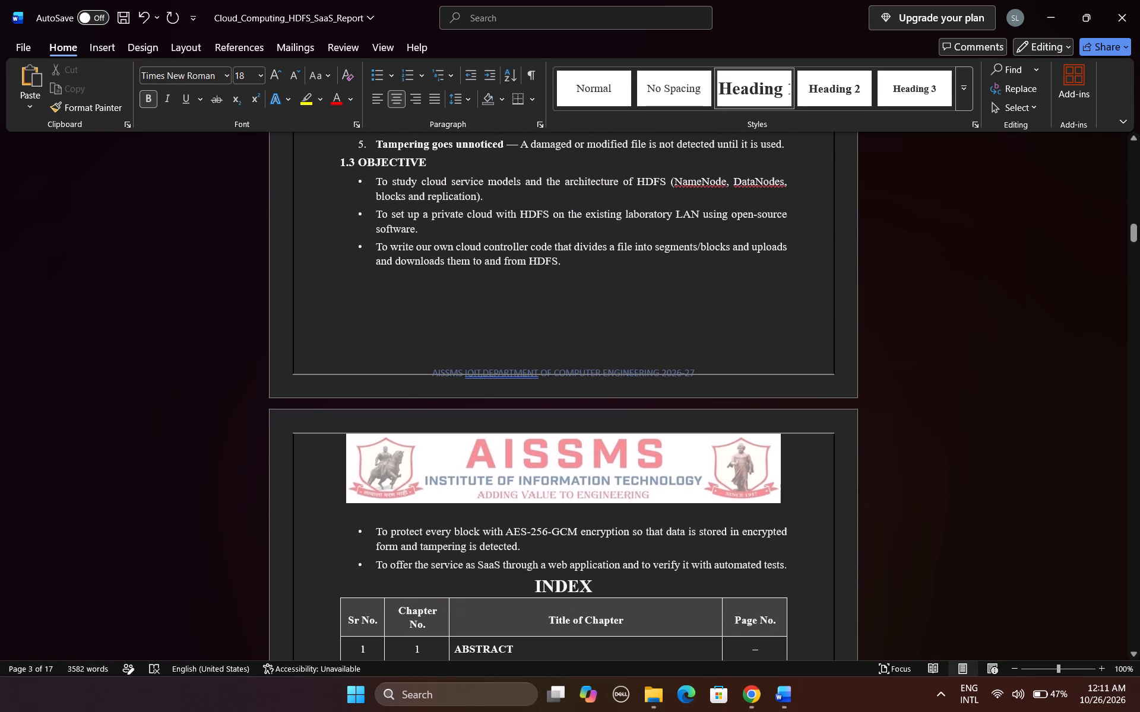
left_click_drag(800, 568, 721, 554)
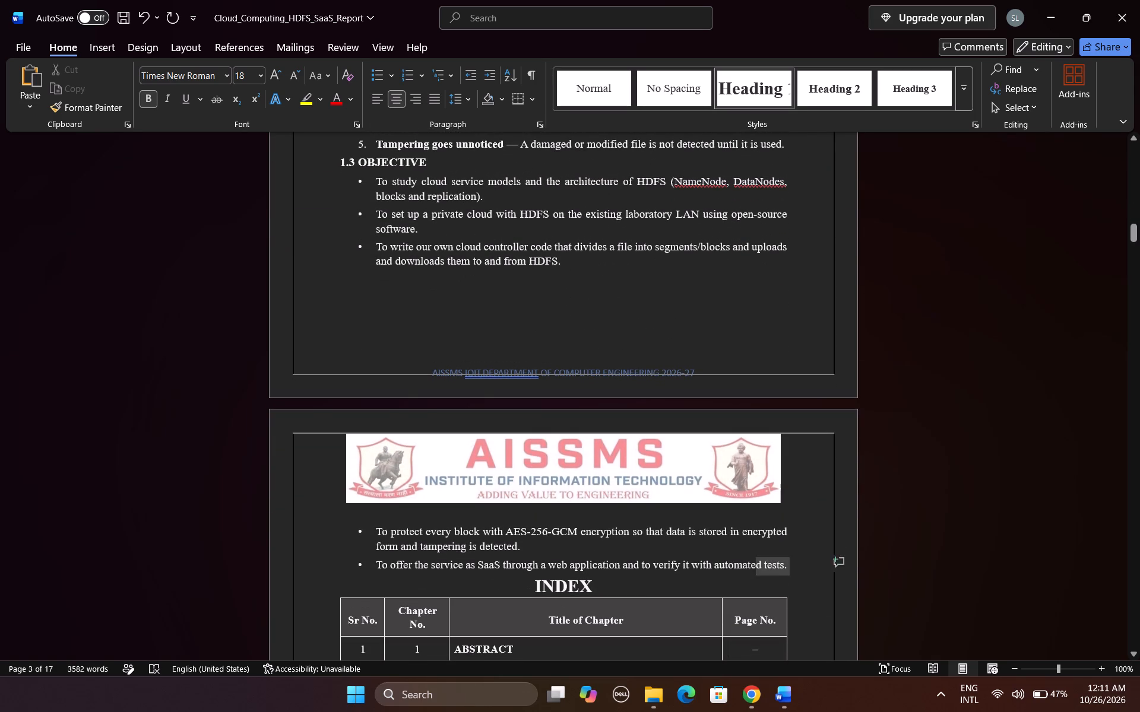
left_click_drag(721, 554, 336, 583)
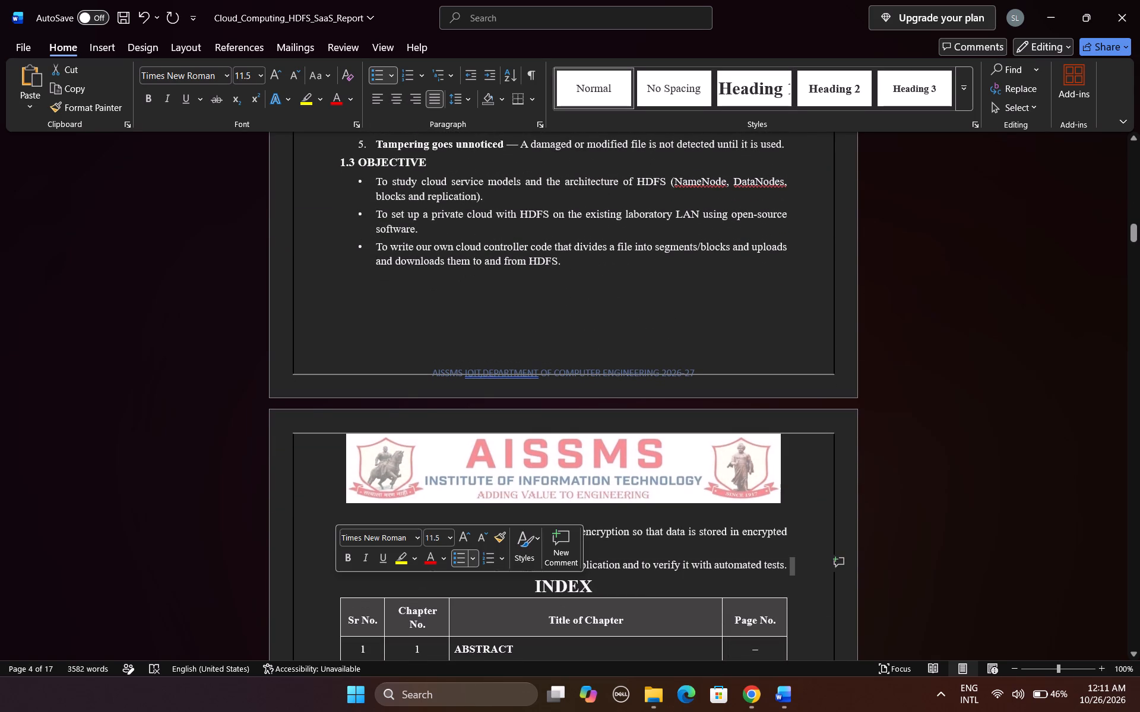
left_click(792, 568)
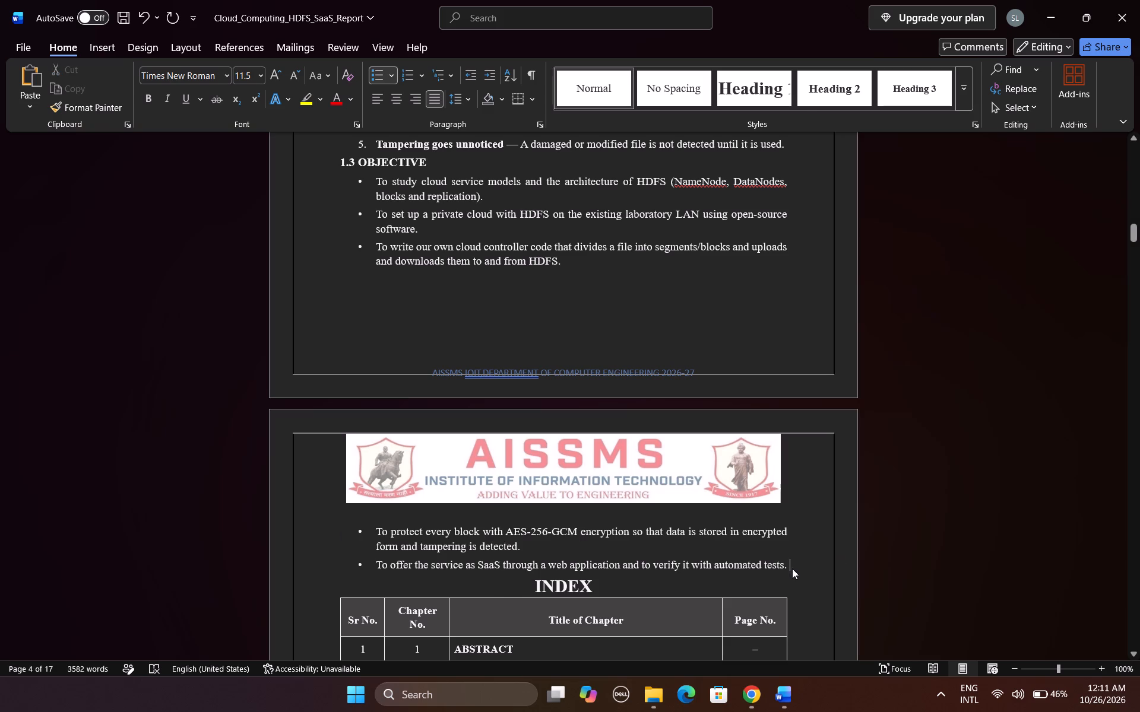
left_click_drag(792, 568, 394, 532)
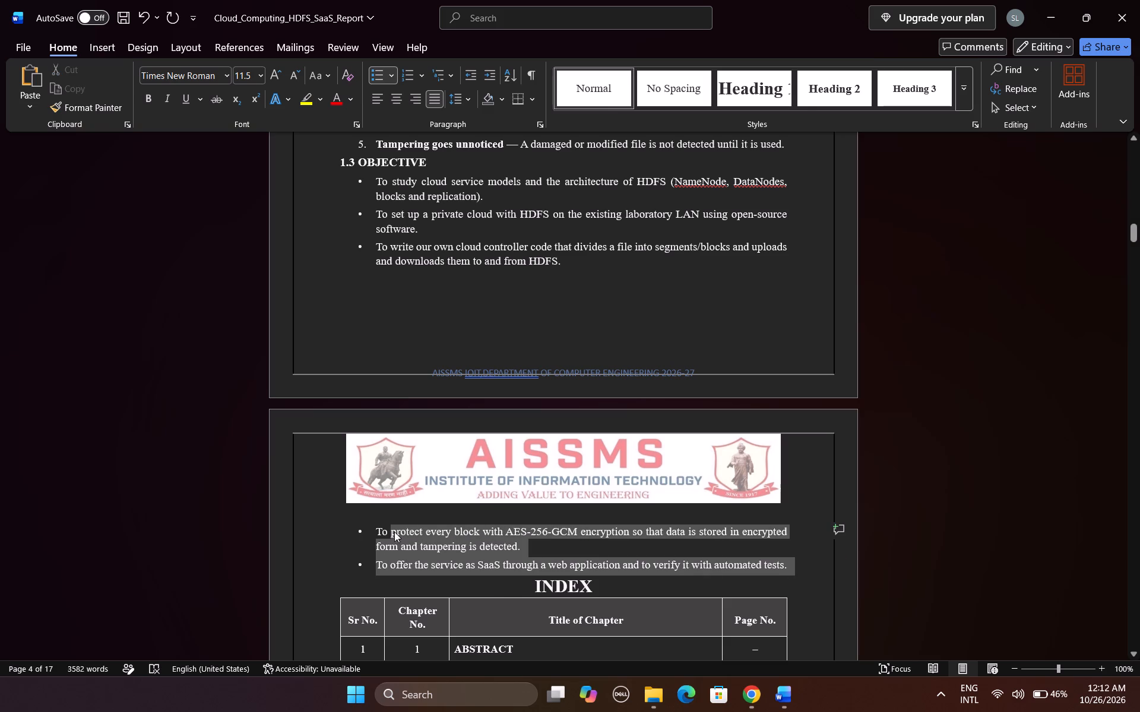
left_click_drag(394, 532, 375, 532)
key("BackSpace")
Set the font size of the entire INDEX table to 10.
scroll(375, 532, "down", 1)
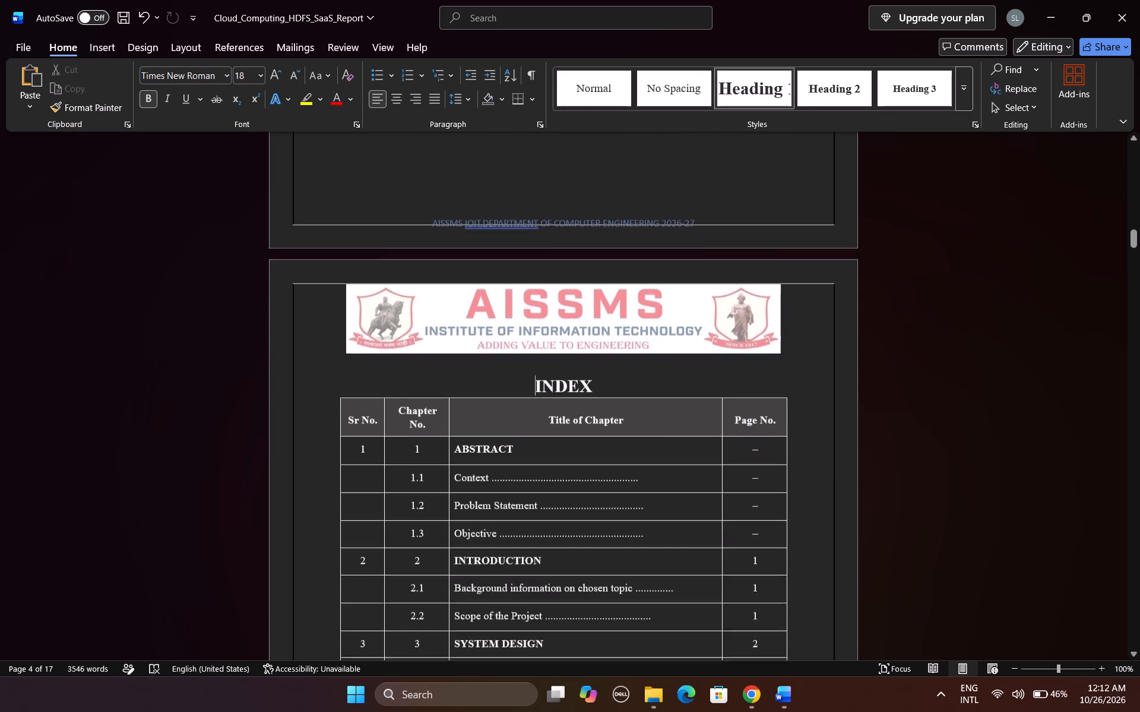
scroll(375, 532, "down", 2)
scroll(494, 542, "down", 1)
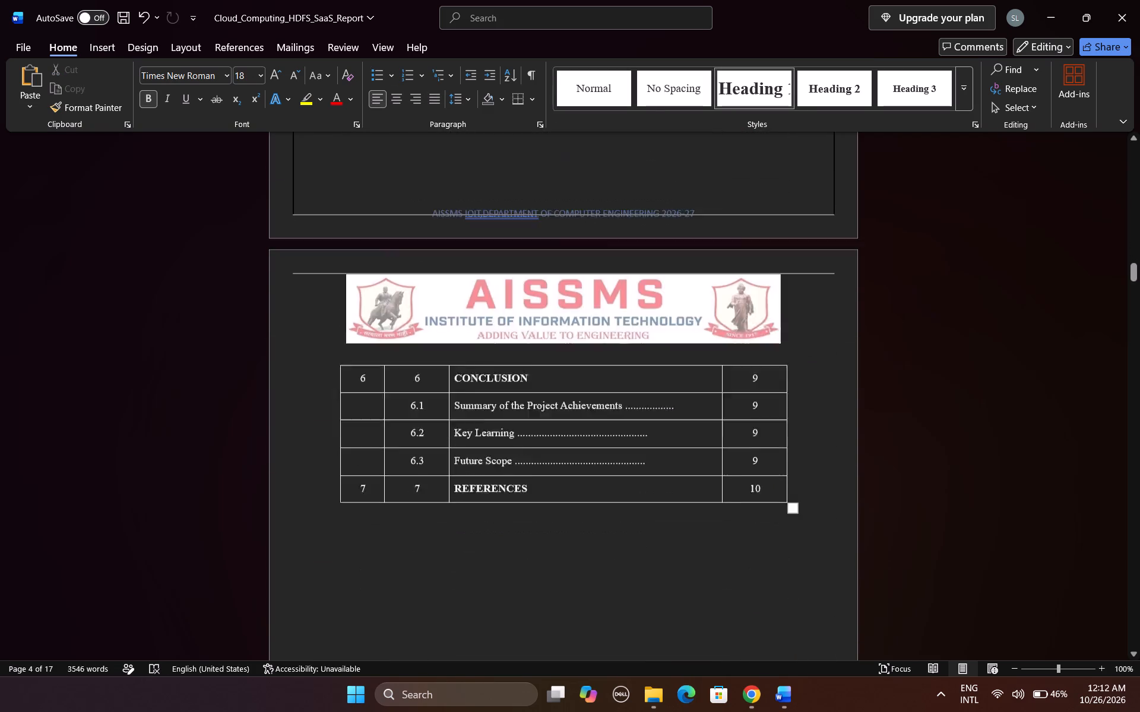
scroll(494, 542, "down", 1)
scroll(494, 542, "up", 3)
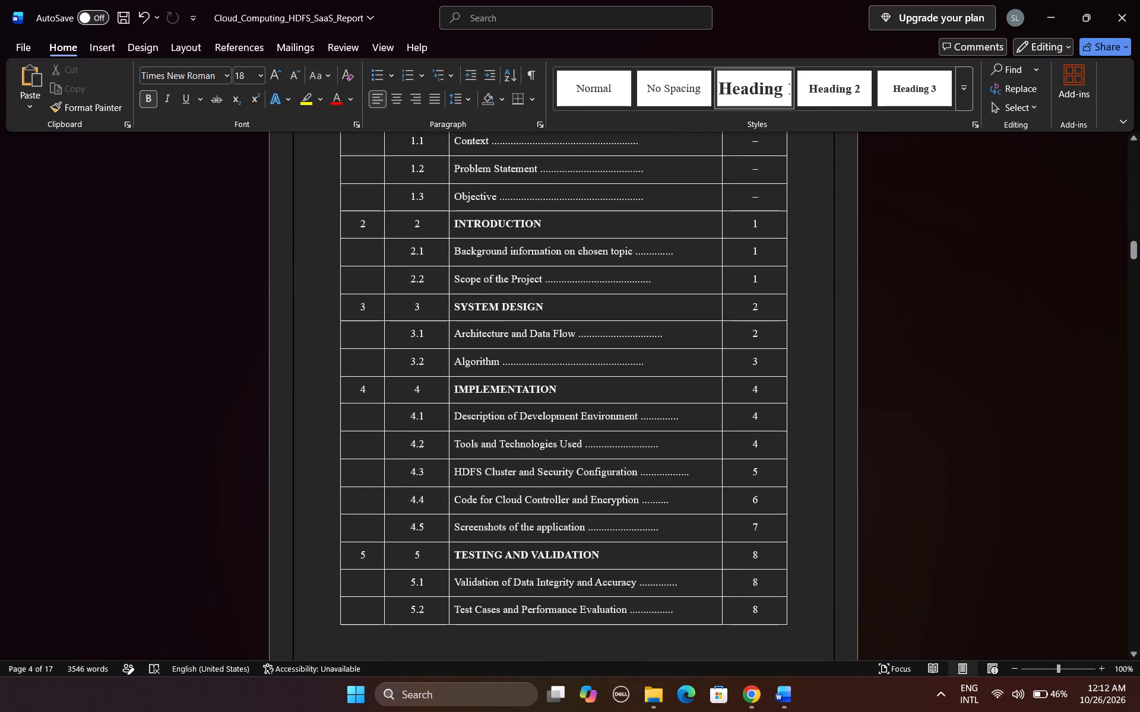
scroll(452, 427, "up", 1)
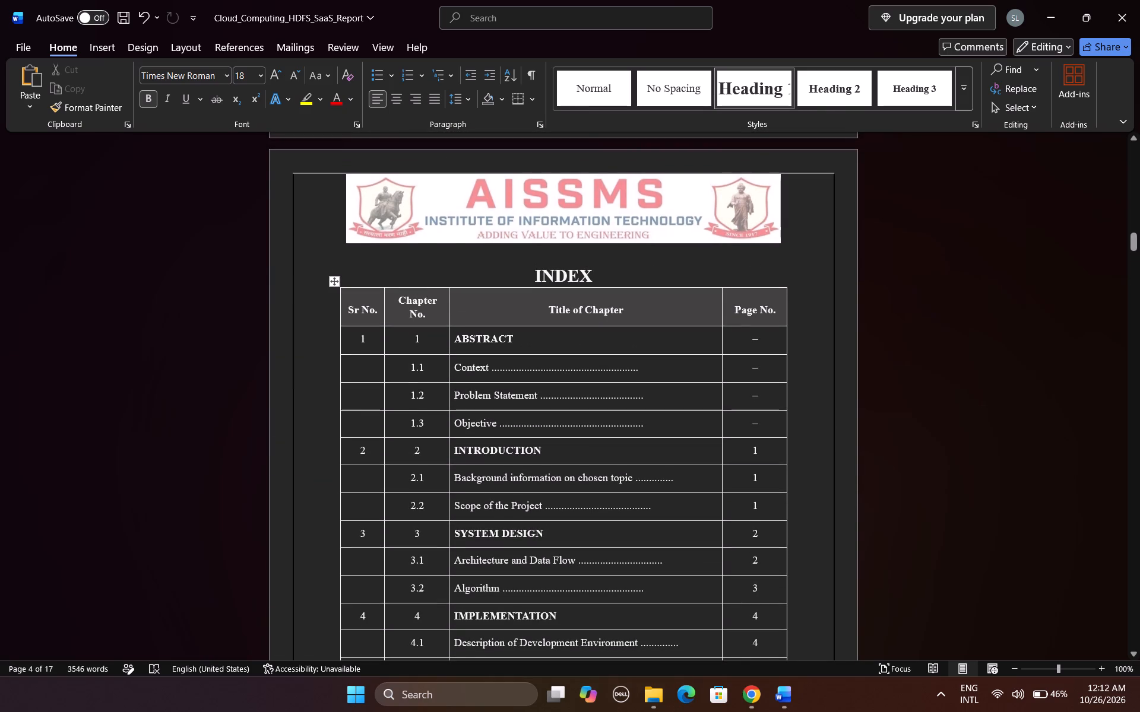
left_click(335, 284)
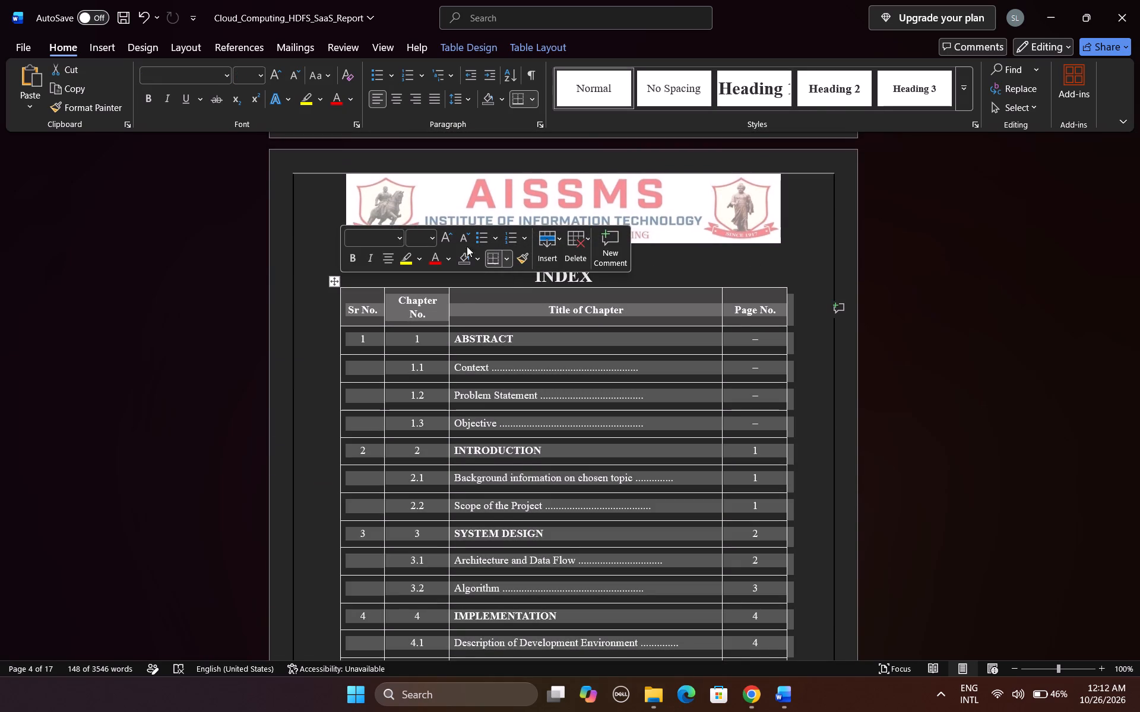
left_click(426, 239)
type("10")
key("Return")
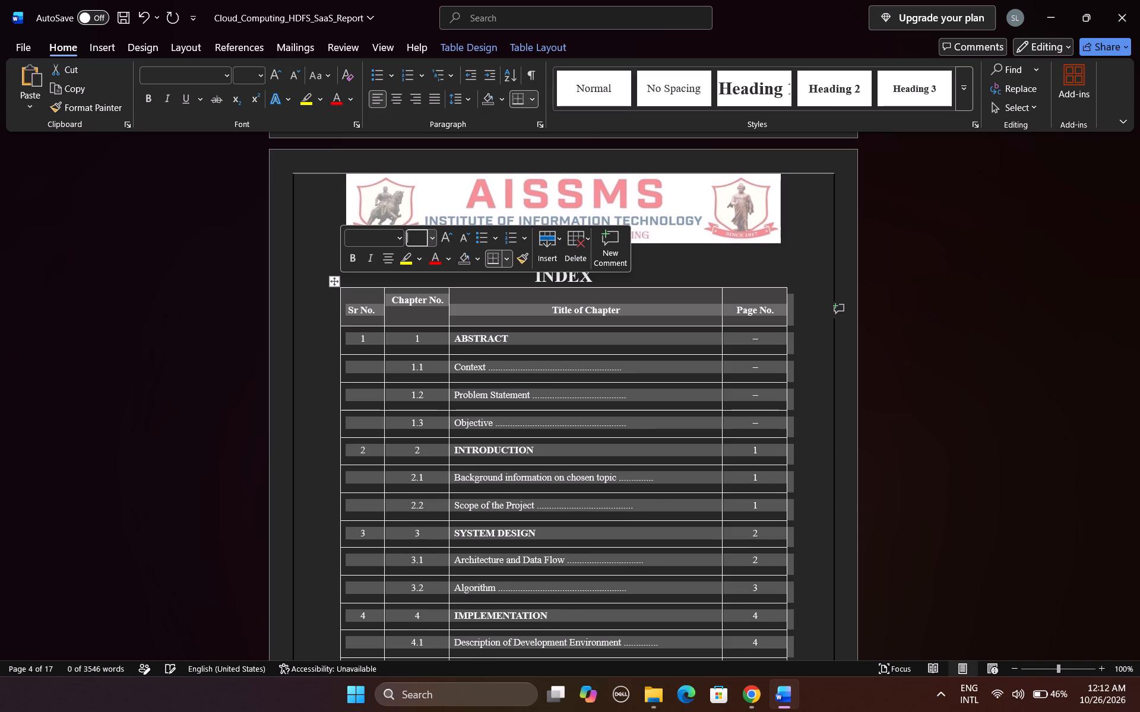
scroll(497, 449, "down", 4)
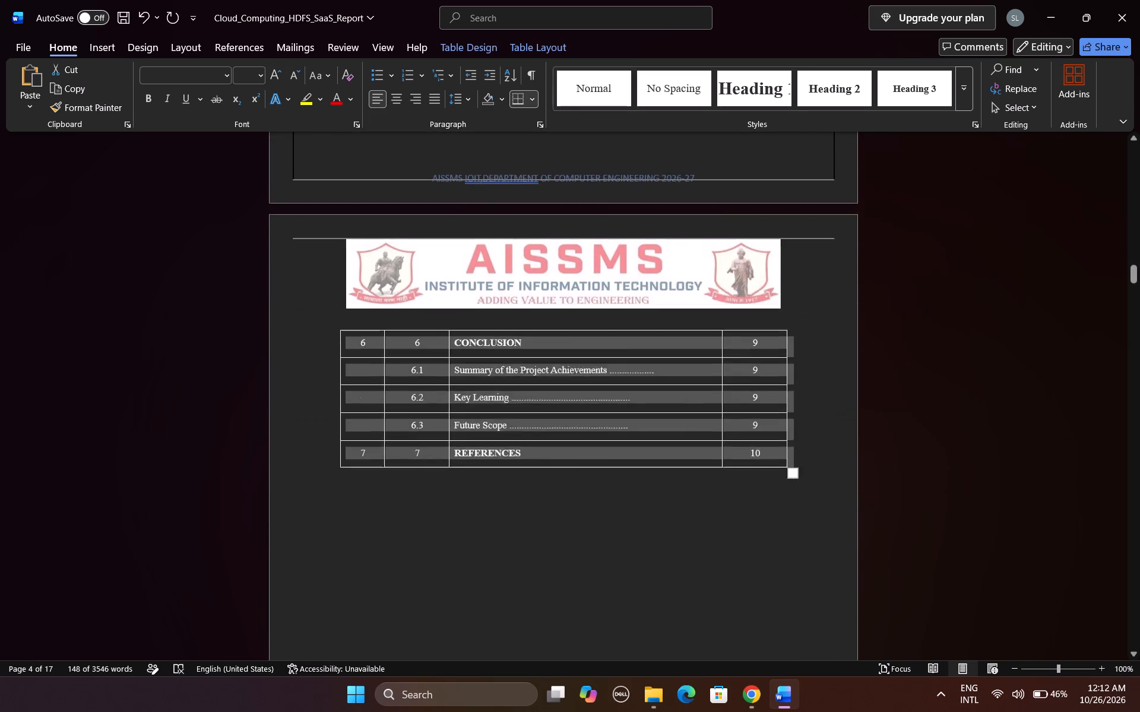
Undo the last font size change on the INDEX table.
scroll(497, 449, "up", 3)
key("ctrl+z")
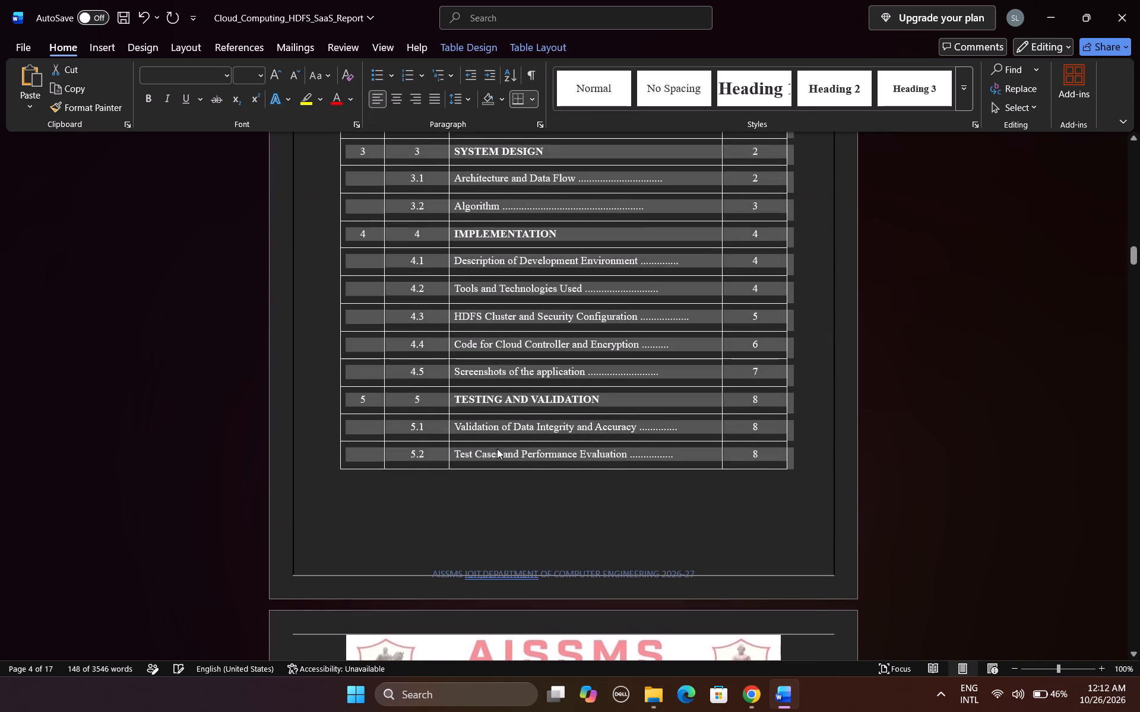
scroll(544, 566, "up", 1)
scroll(544, 566, "down", 1)
left_click(541, 576)
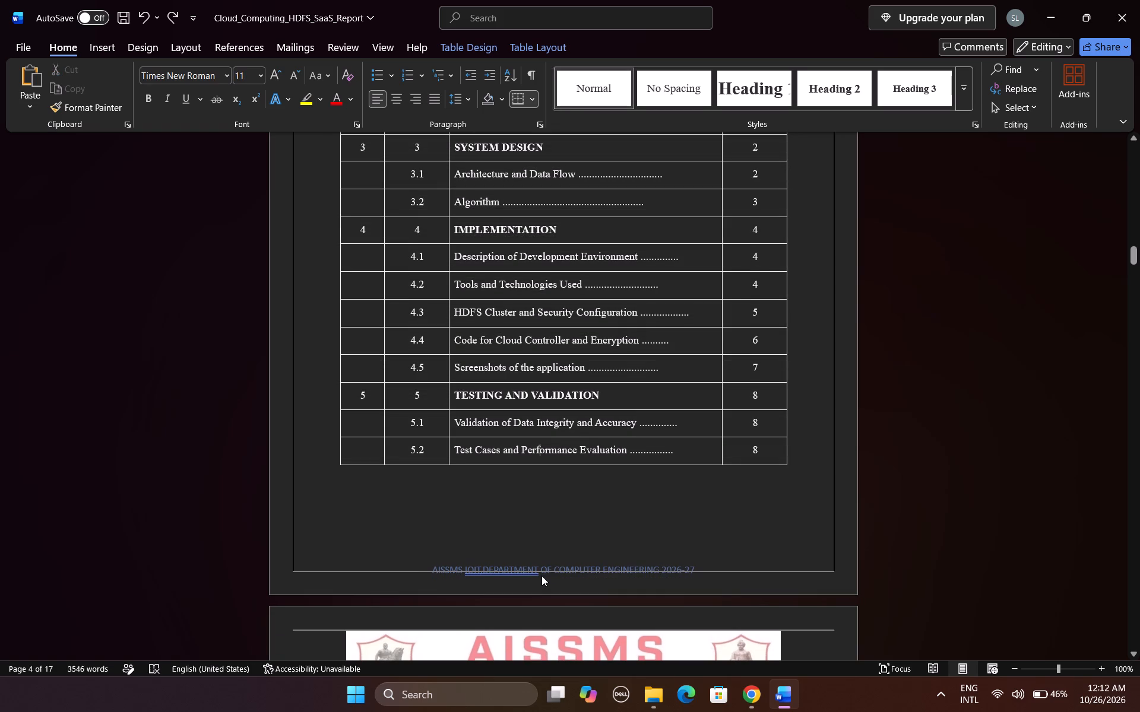
left_click(556, 522)
Change the class line on the title page to read "T Y. BTech Engineering".
scroll(567, 574, "up", 5)
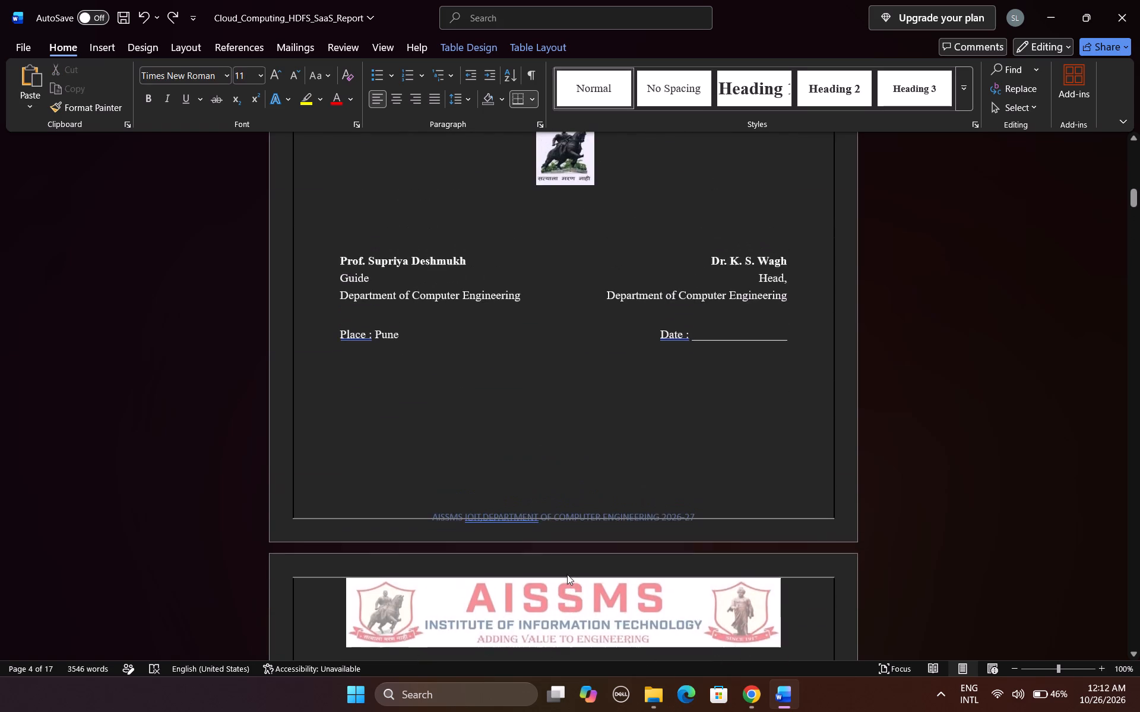
scroll(567, 574, "up", 5)
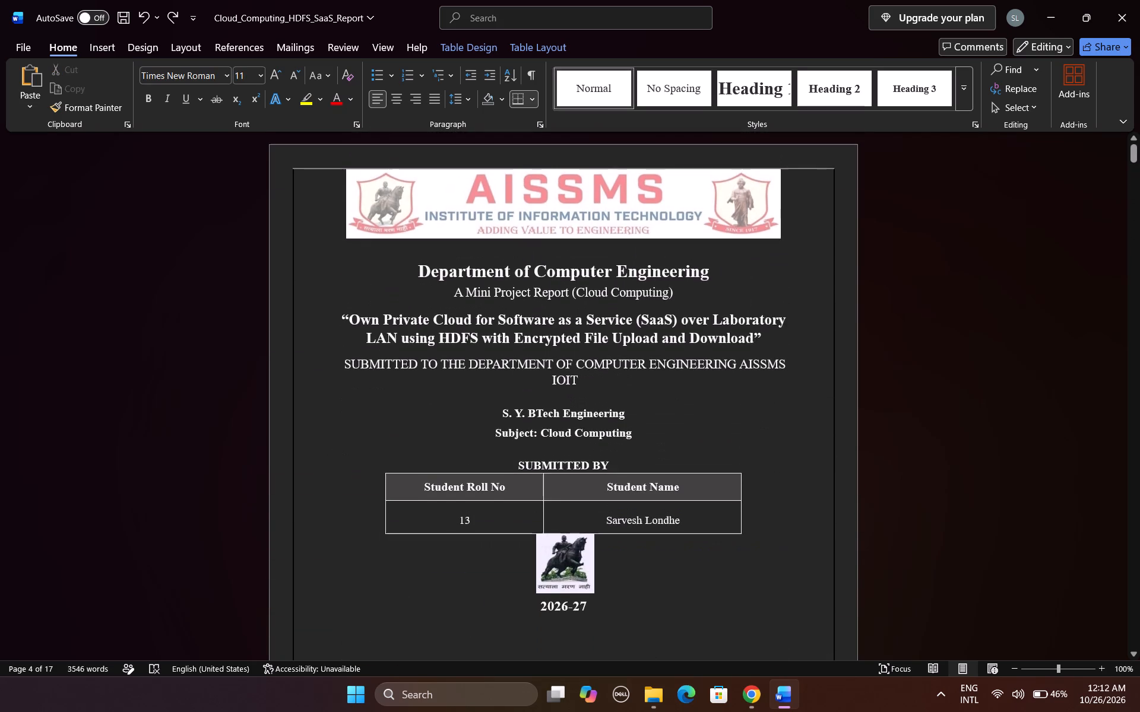
scroll(567, 574, "up", 1)
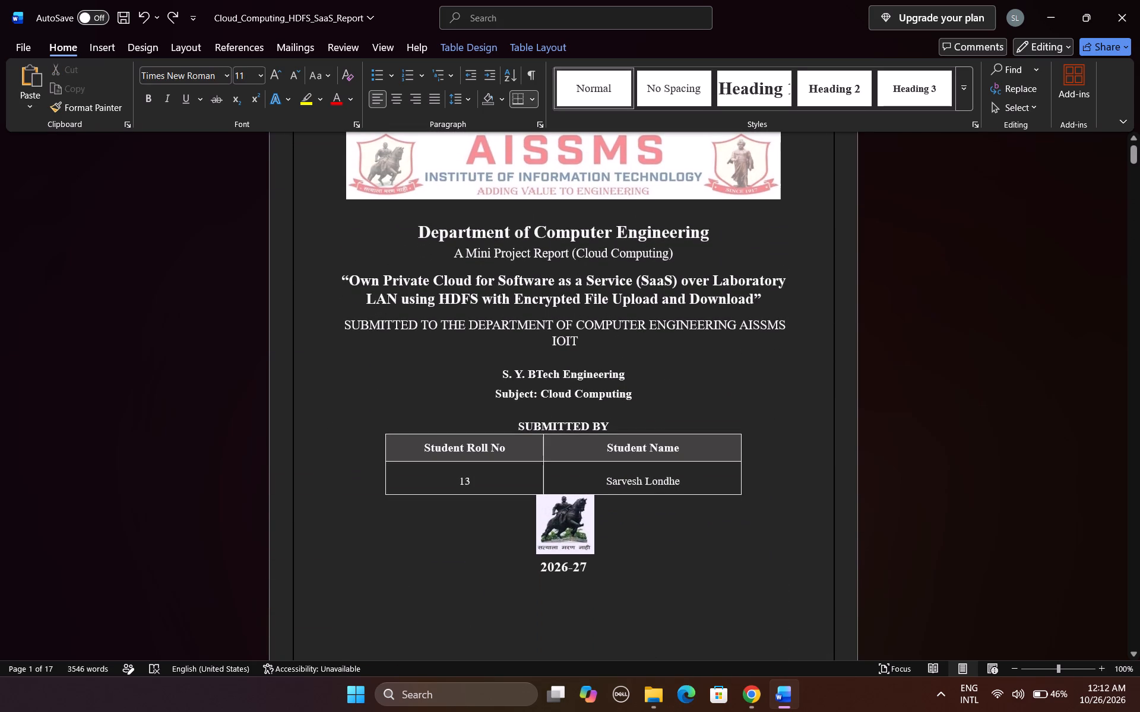
left_click(521, 368)
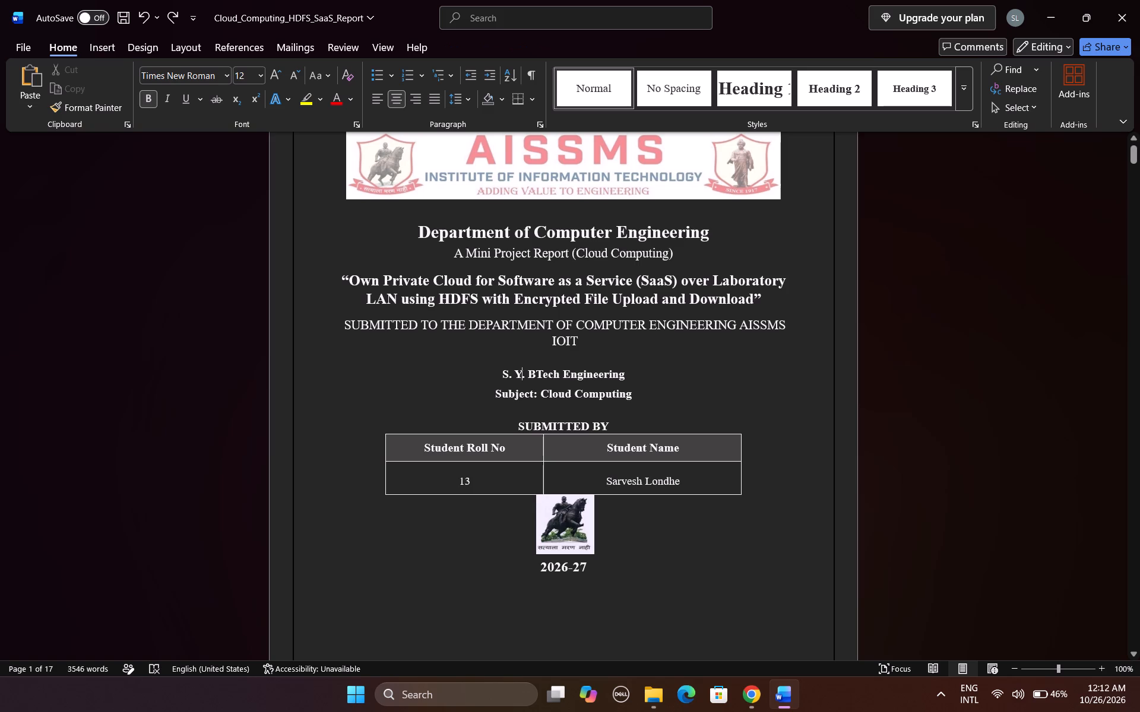
key("Left")
key("Left")
key("BackSpace")
key("Insert")
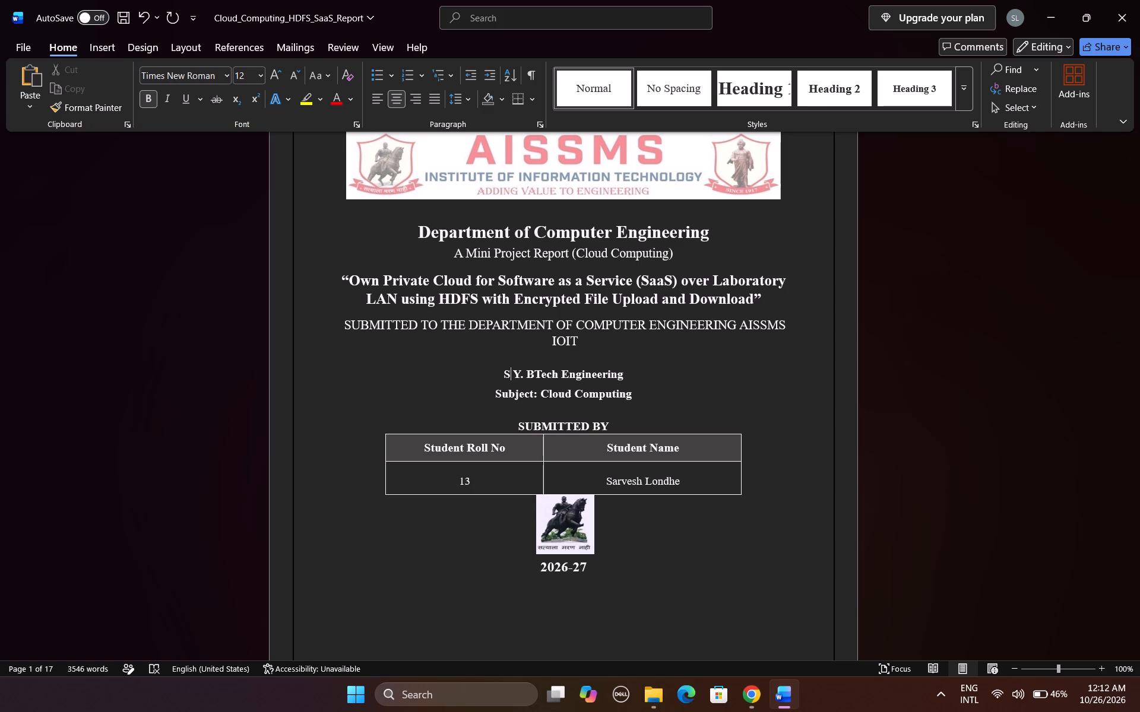
key("BackSpace")
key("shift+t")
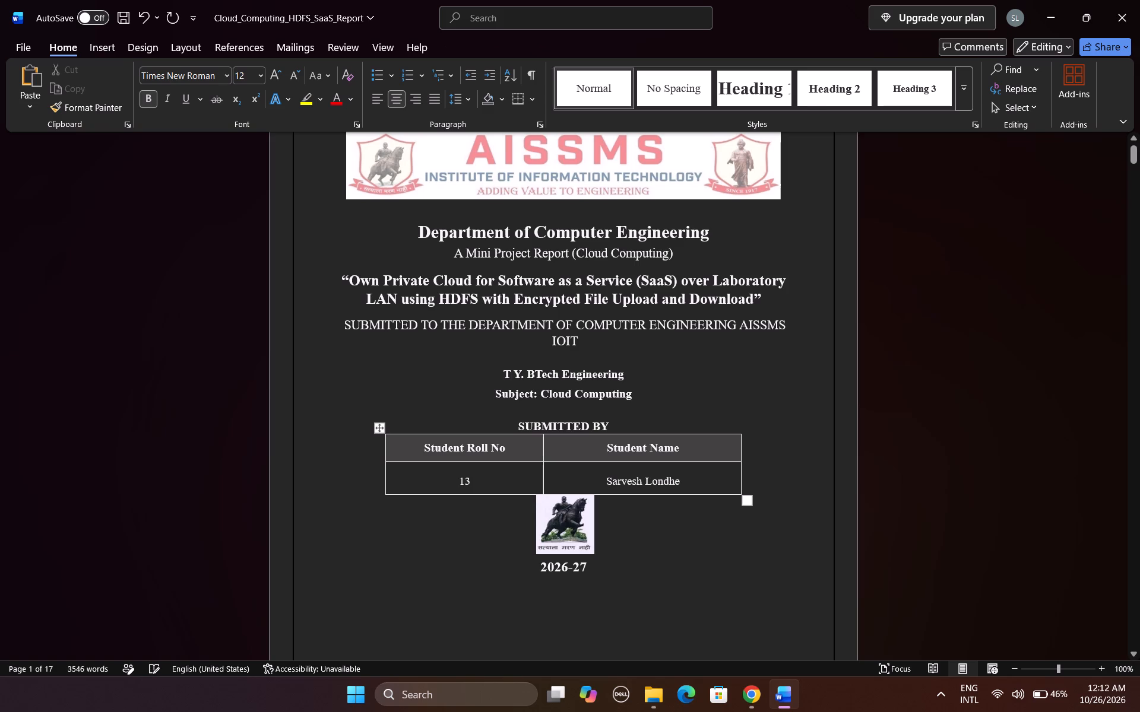
Widen the Chapter No. column of the INDEX table slightly so its heading fits on one line.
scroll(607, 482, "down", 2)
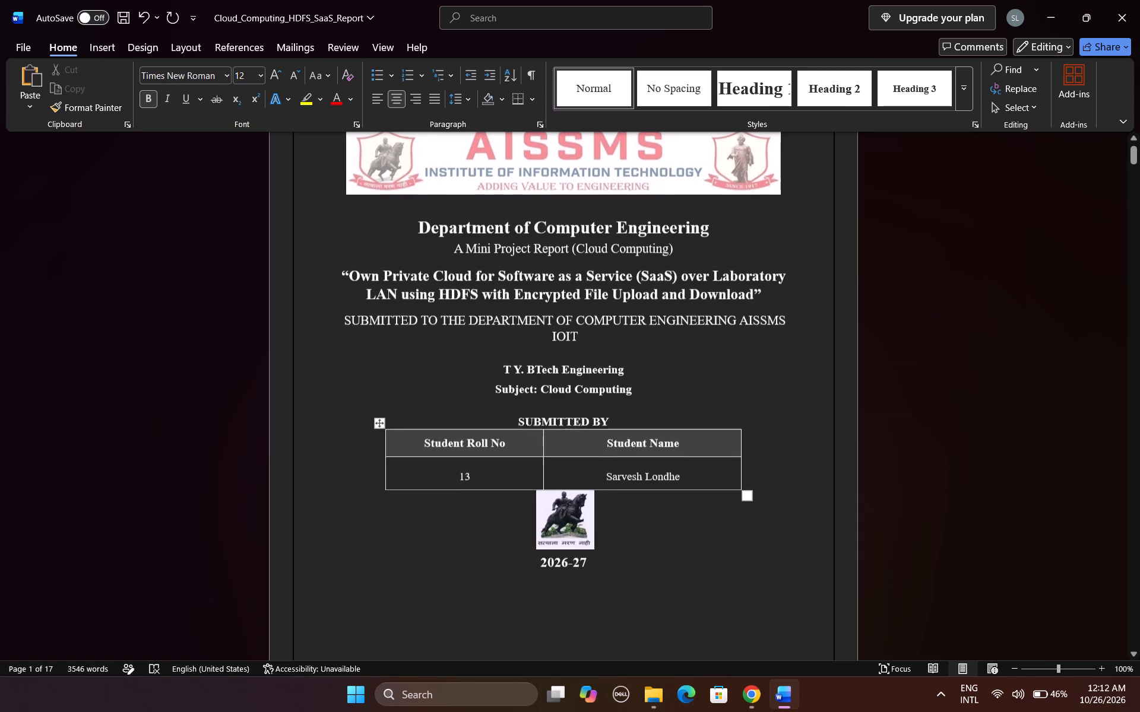
scroll(607, 482, "down", 4)
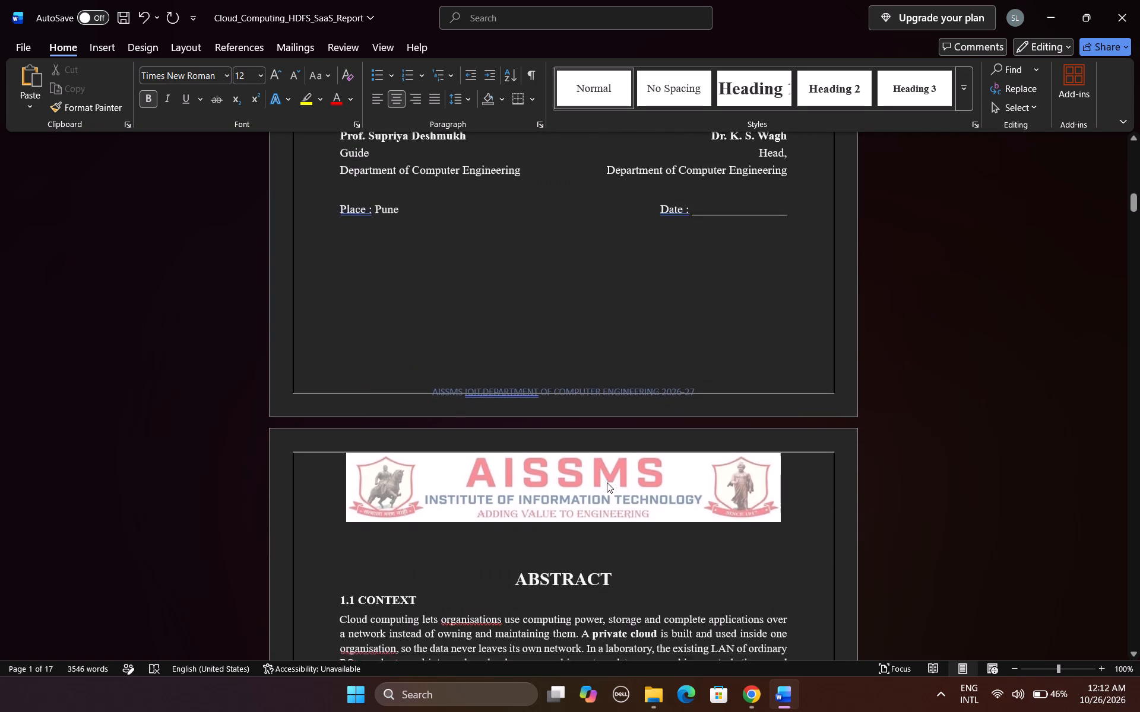
scroll(607, 482, "down", 4)
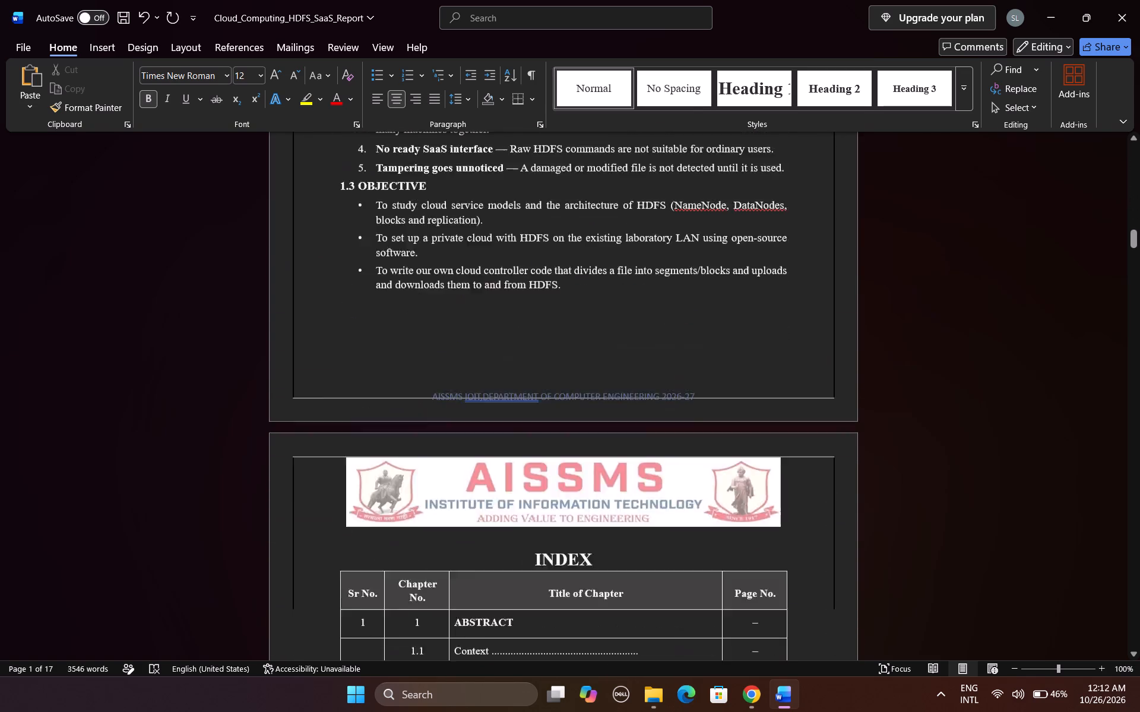
scroll(607, 482, "down", 2)
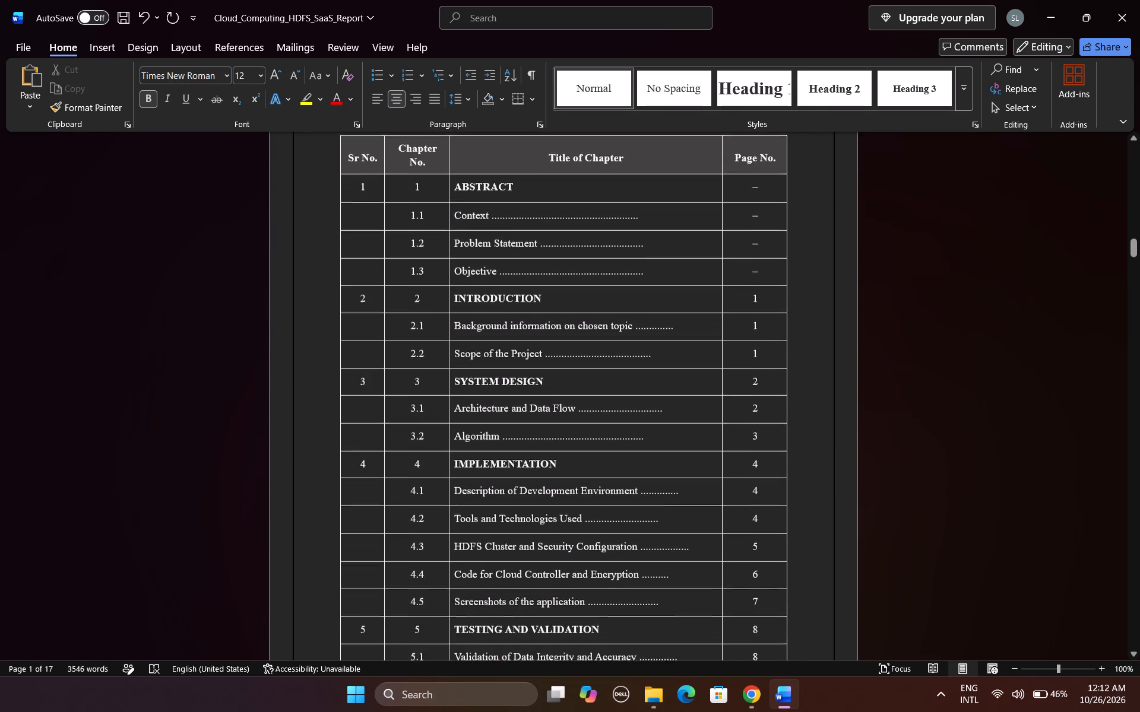
scroll(607, 482, "down", 1)
scroll(607, 482, "up", 2)
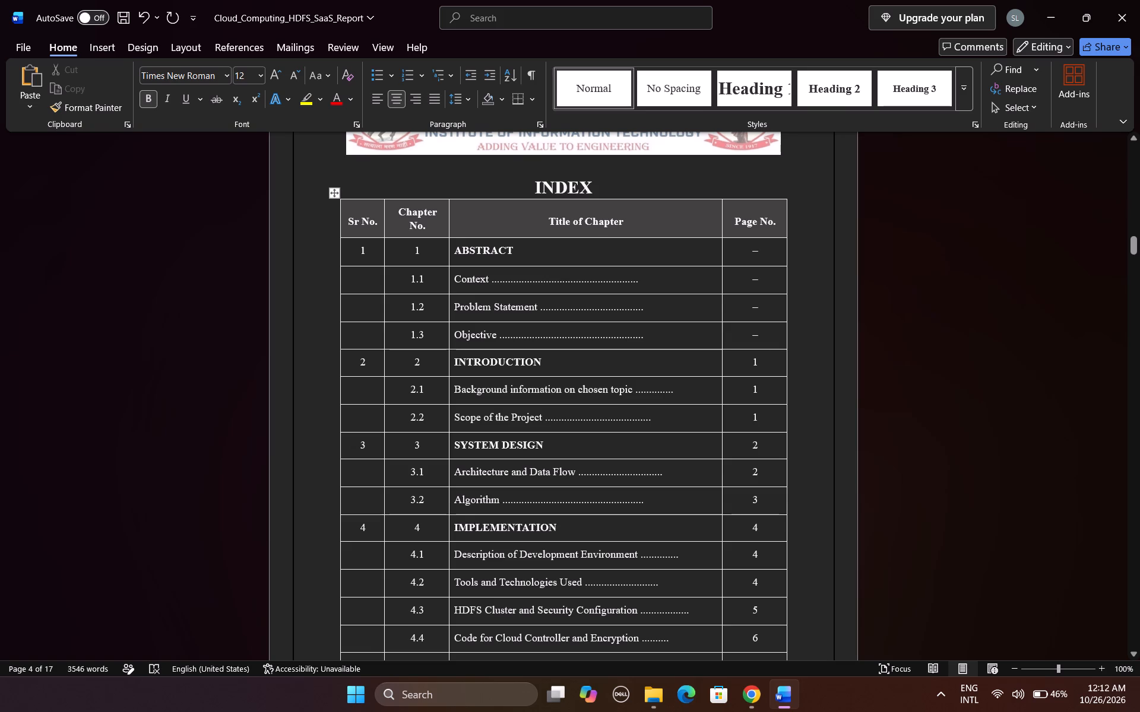
left_click_drag(448, 223, 457, 220)
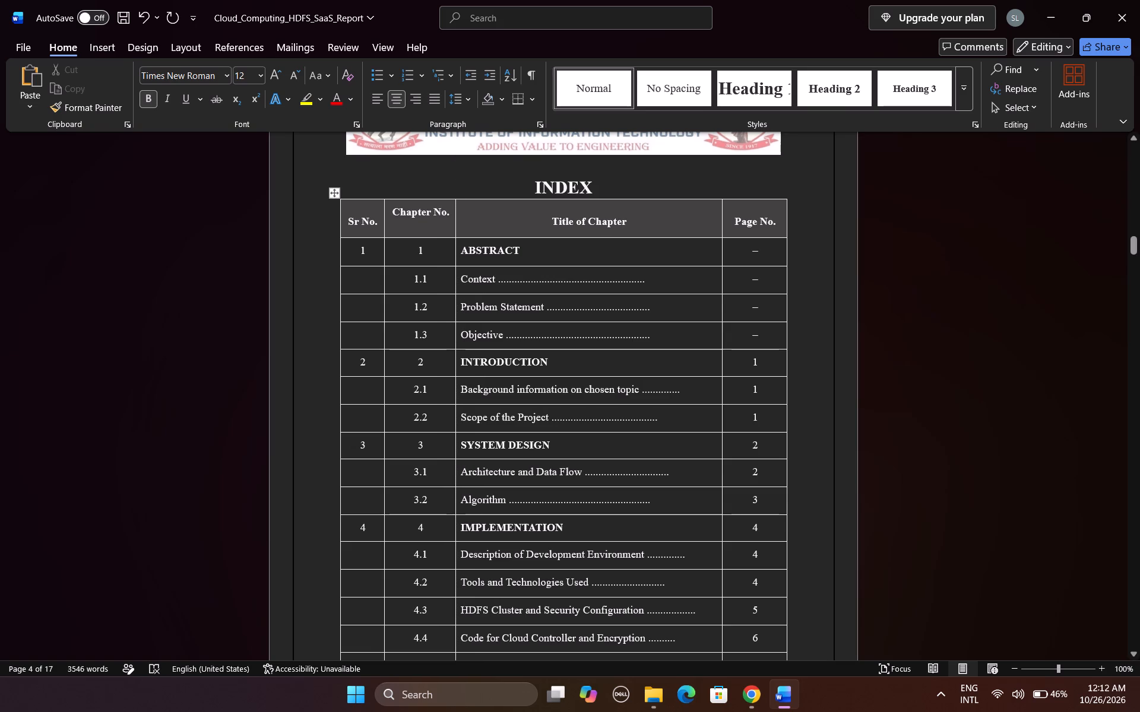
Reduce the height of the INDEX table's header row to fit its single line of text.
scroll(550, 243, "down", 4)
scroll(550, 243, "up", 1)
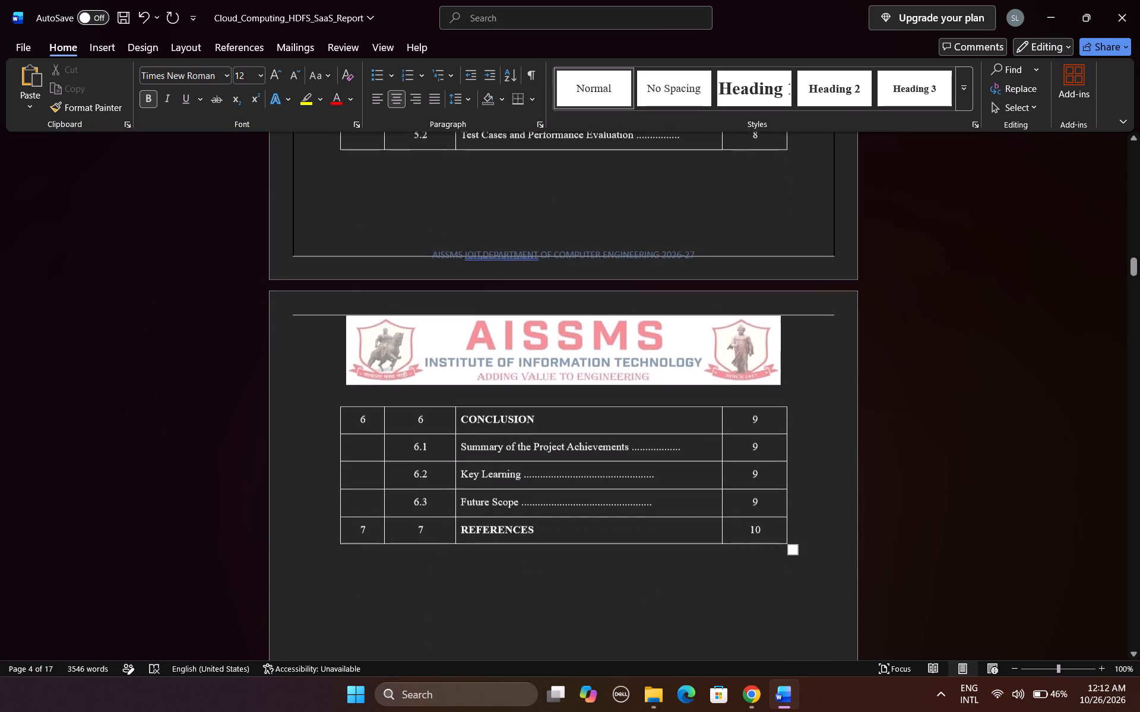
scroll(550, 243, "up", 1)
scroll(544, 314, "down", 1)
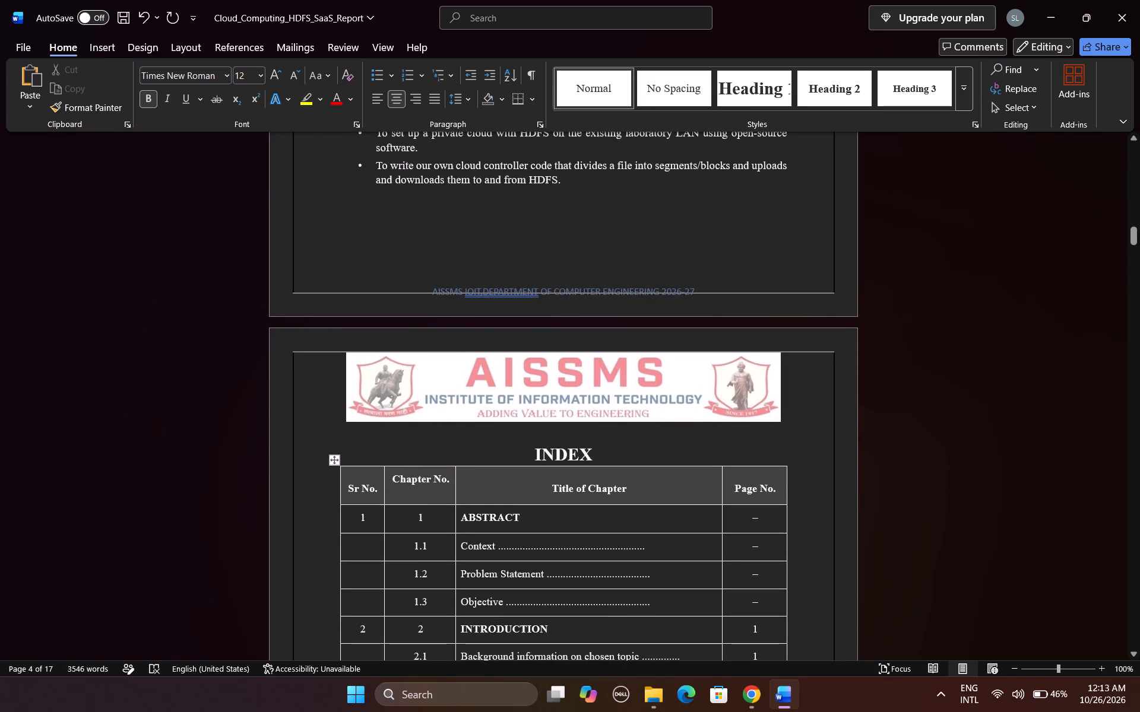
left_click_drag(543, 506, 544, 490)
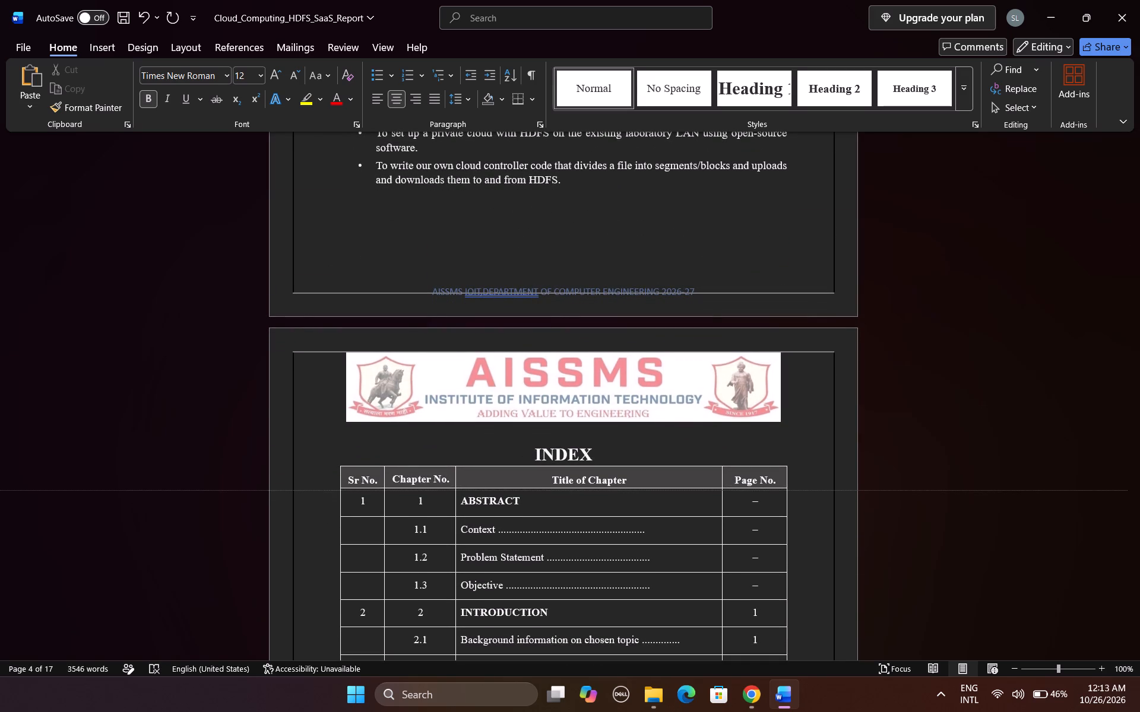
left_click_drag(544, 490, 544, 487)
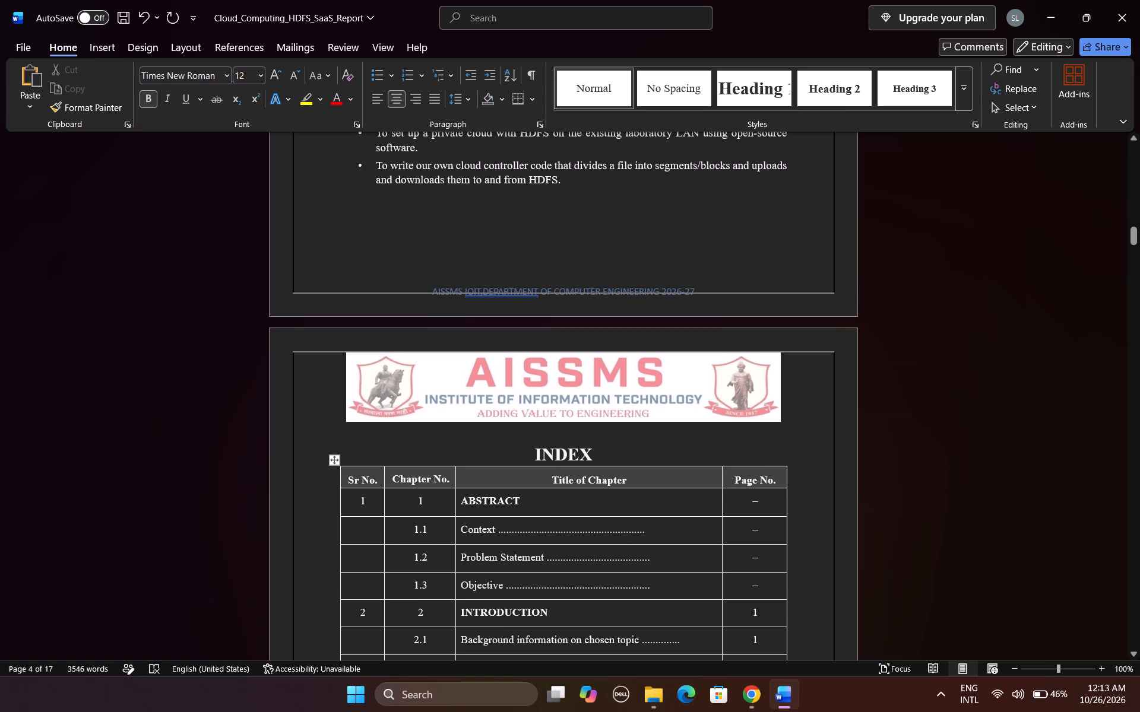
Shrink the heights of the ABSTRACT row and its 1.1, 1.2 and 1.3 rows in the INDEX table to fit their text.
left_click_drag(560, 517, 560, 506)
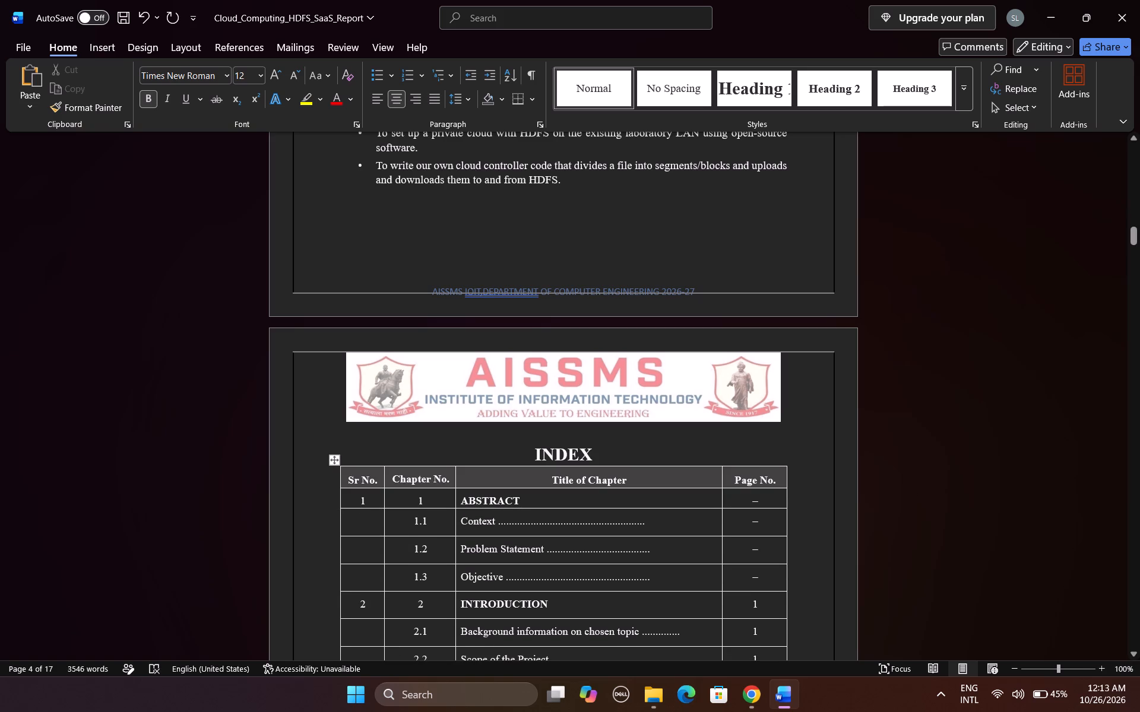
left_click_drag(563, 536, 564, 526)
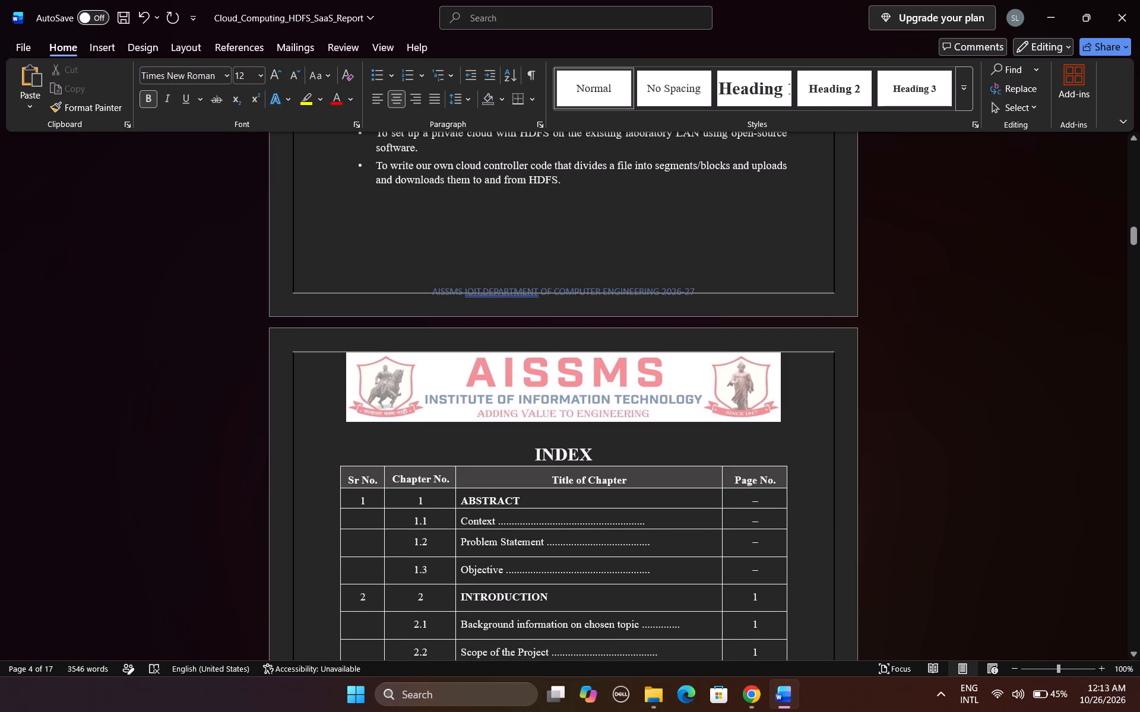
left_click_drag(569, 557, 569, 553)
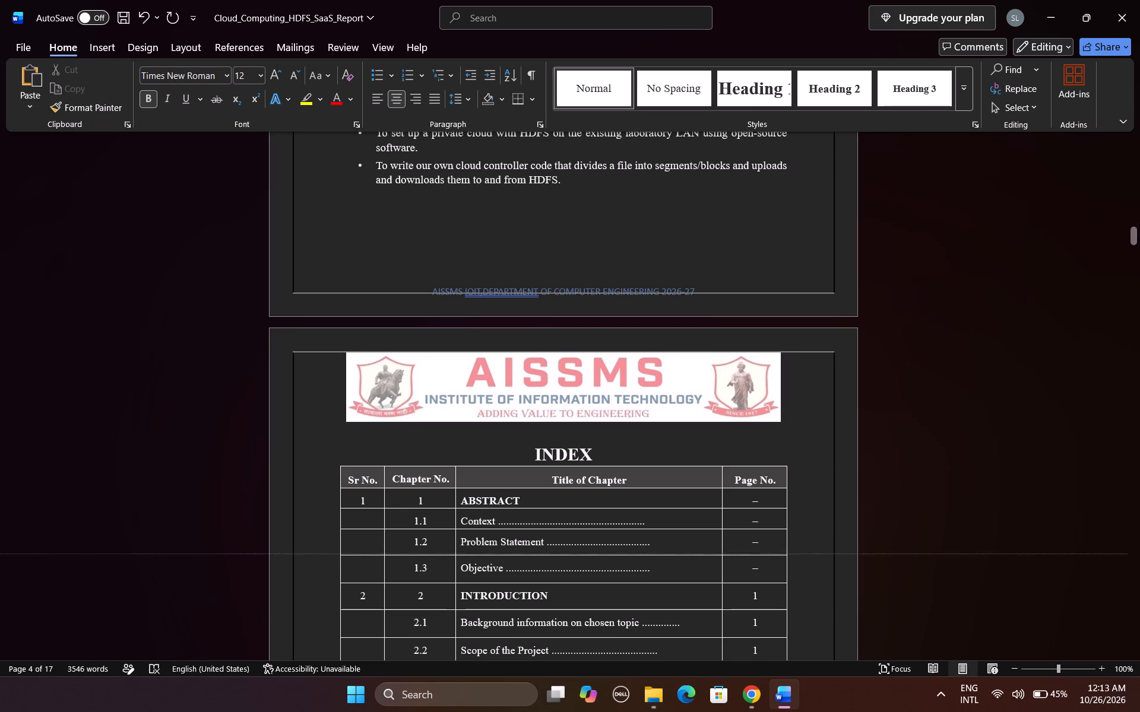
left_click_drag(569, 553, 569, 549)
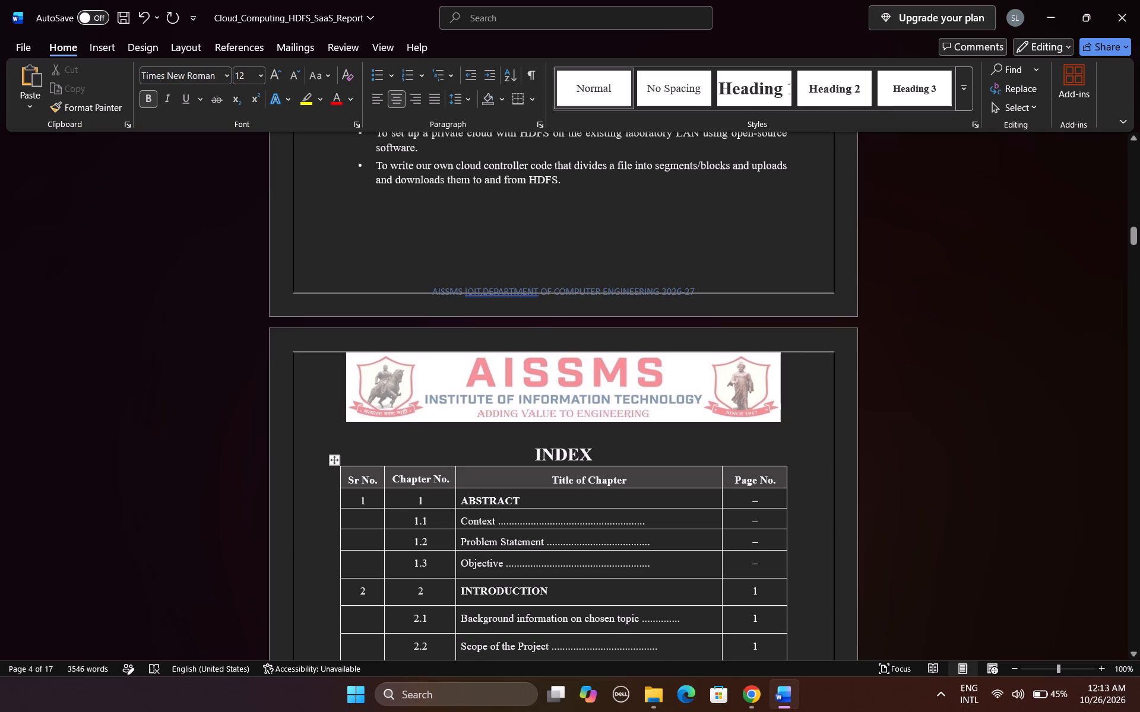
left_click_drag(565, 581, 567, 573)
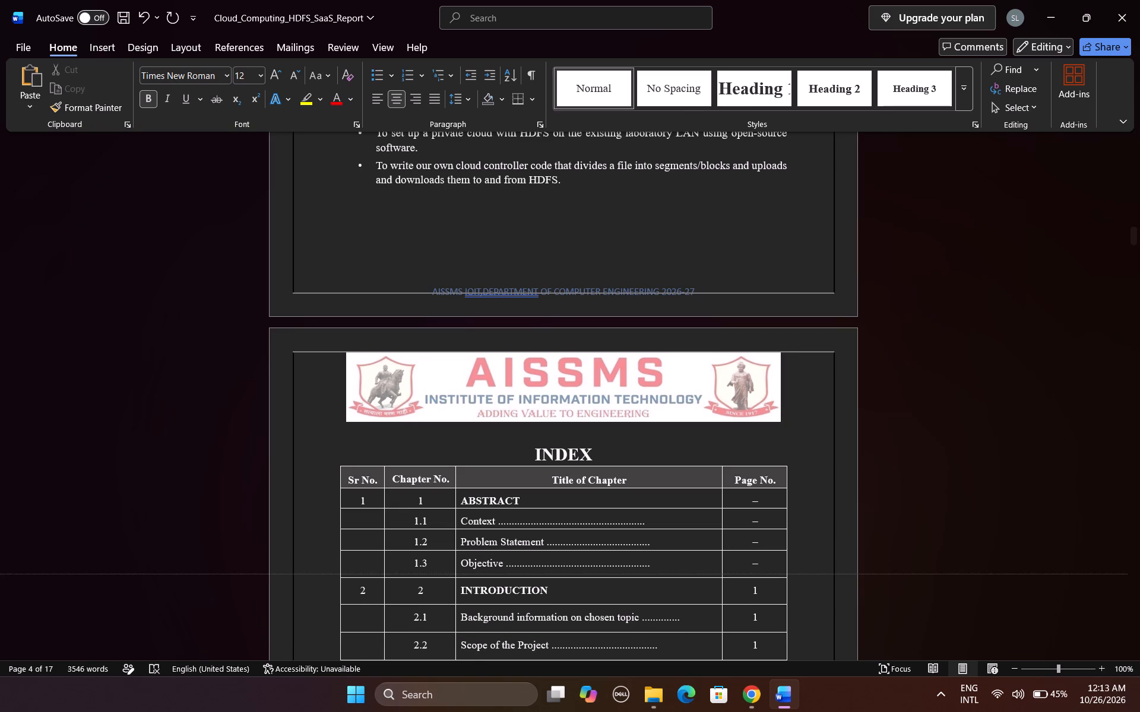
left_click_drag(567, 573, 568, 570)
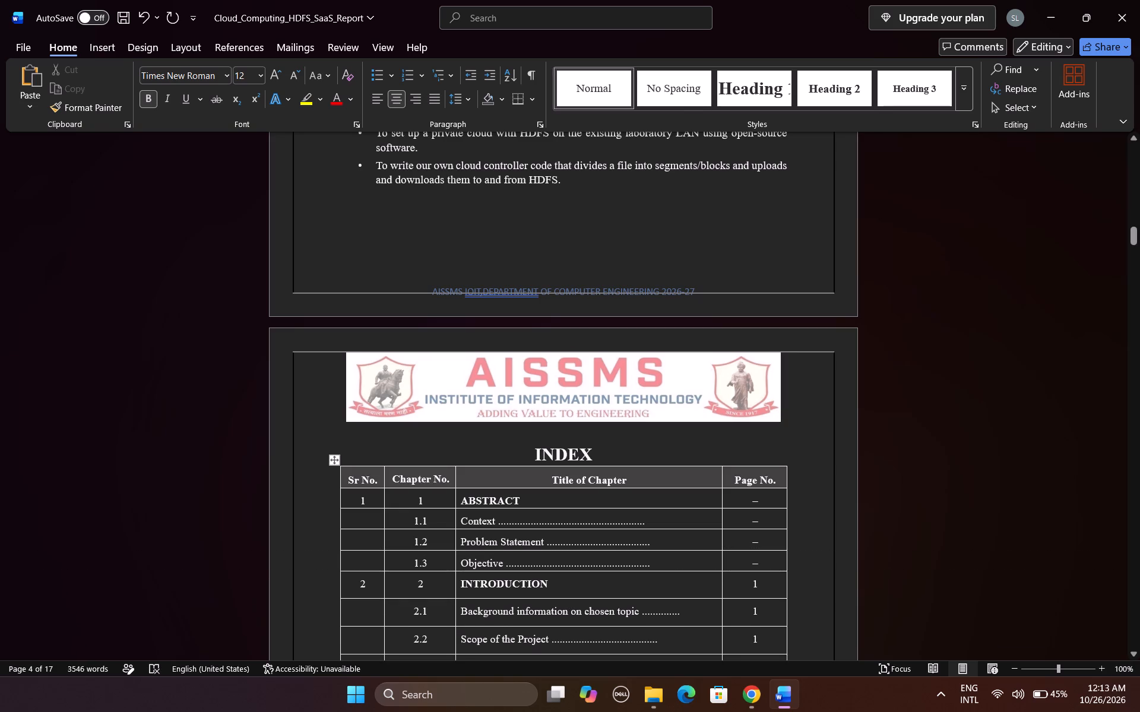
Shrink the heights of the INTRODUCTION row and its 2.1 and 2.2 rows in the INDEX table to fit their text.
left_click_drag(569, 599, 569, 590)
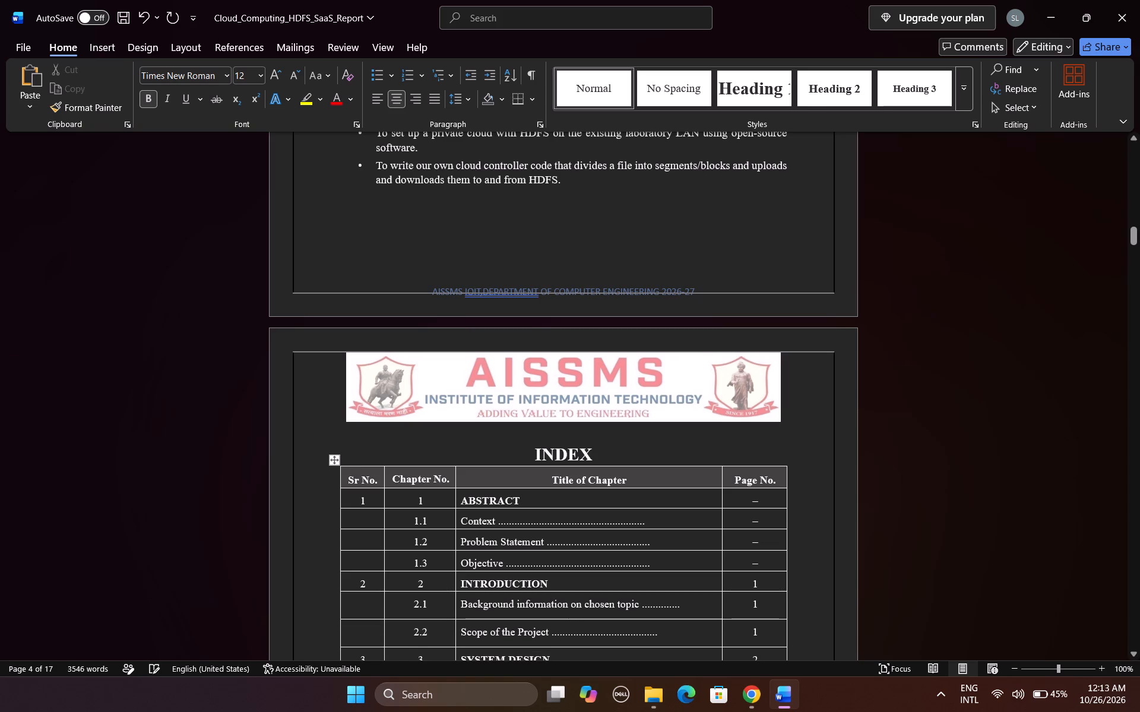
double_click(570, 620)
double_click(571, 619)
left_click_drag(571, 619, 570, 607)
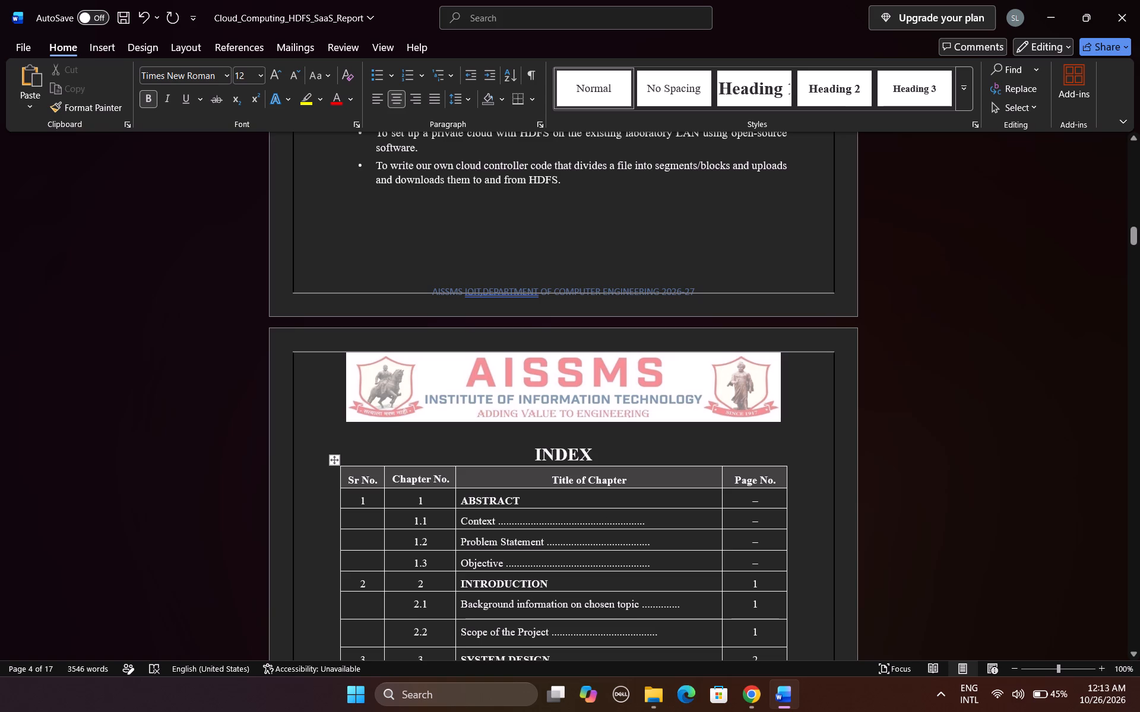
left_click(569, 619)
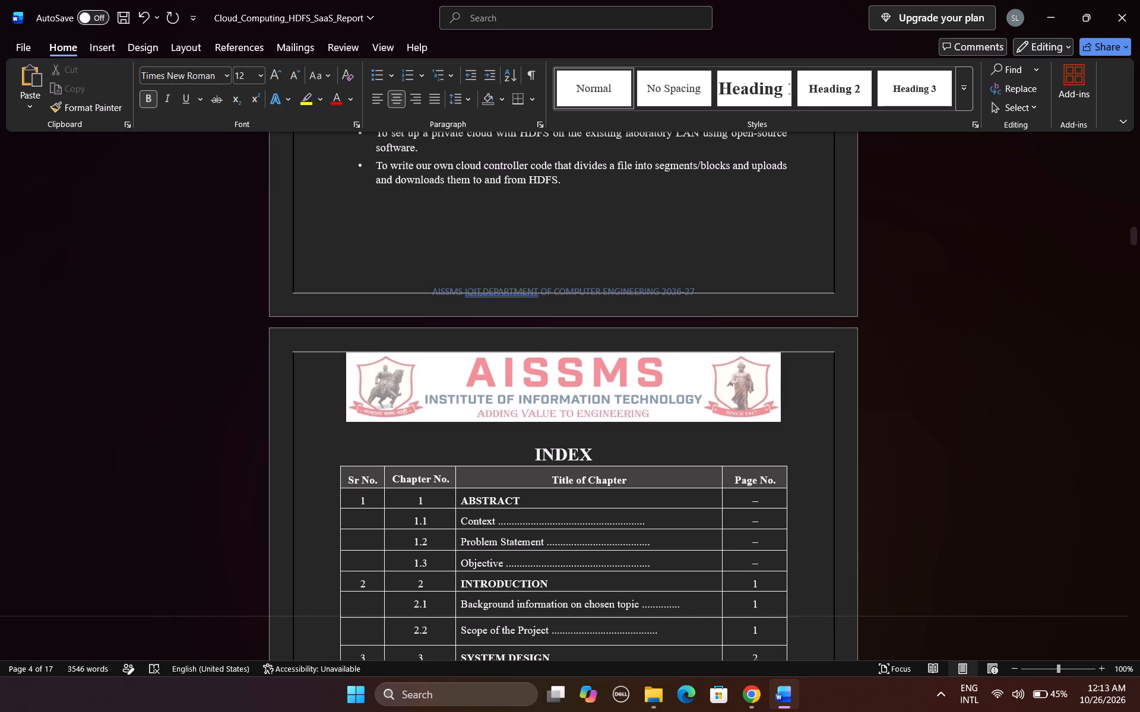
scroll(568, 615, "down", 1)
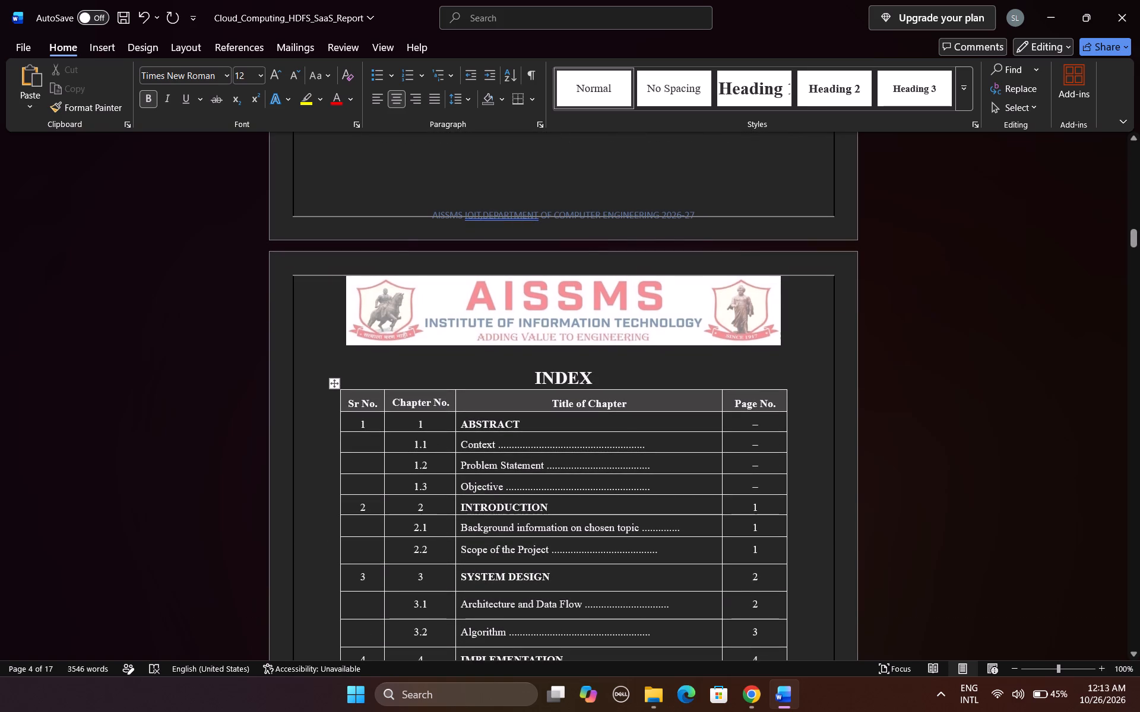
left_click_drag(598, 567, 598, 555)
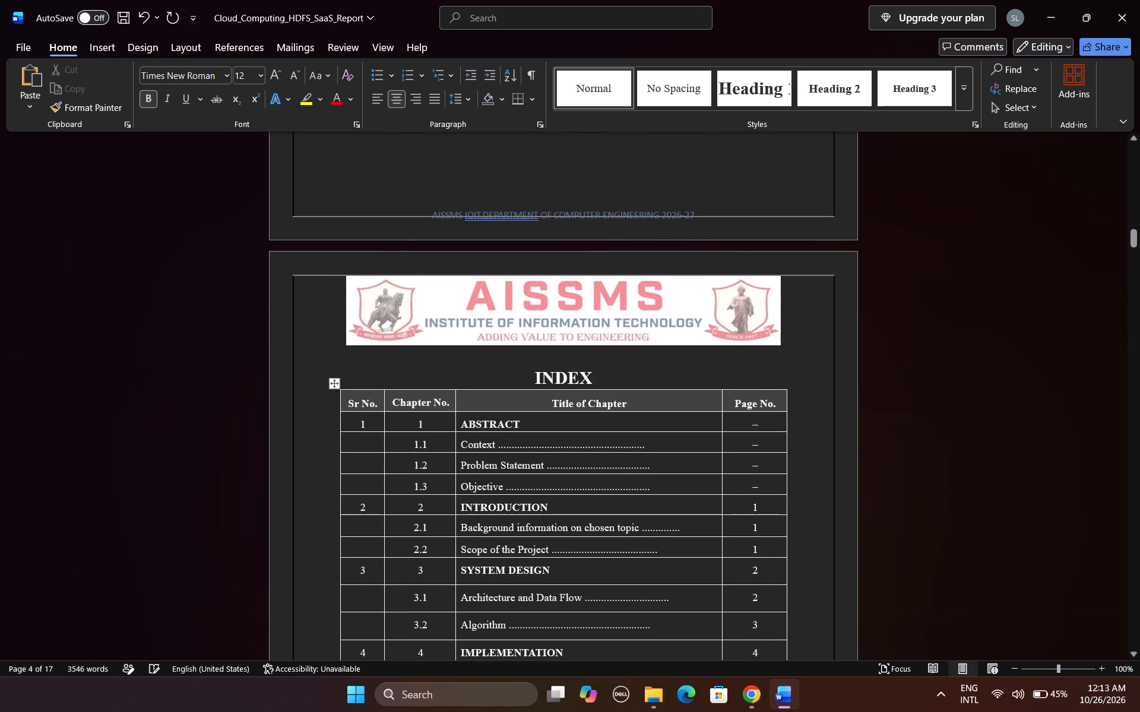
Shrink the heights of the SYSTEM DESIGN row and its 3.1 and 3.2 rows in the INDEX table to fit their text.
left_click_drag(593, 586, 592, 573)
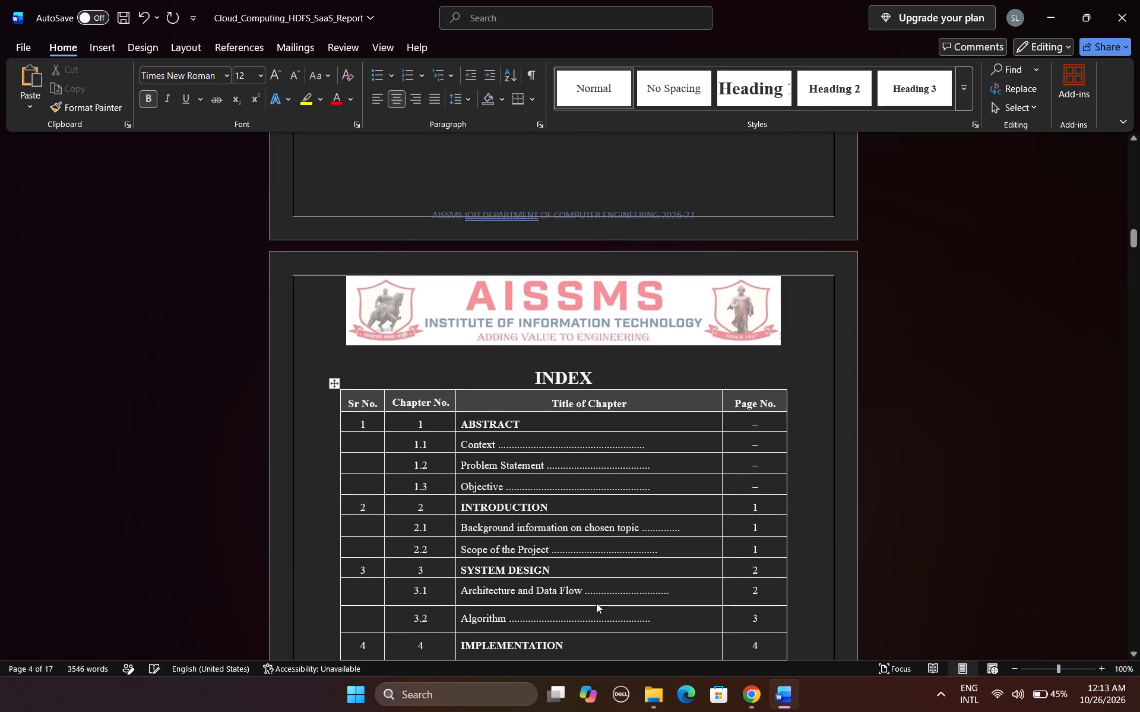
left_click_drag(596, 605, 598, 592)
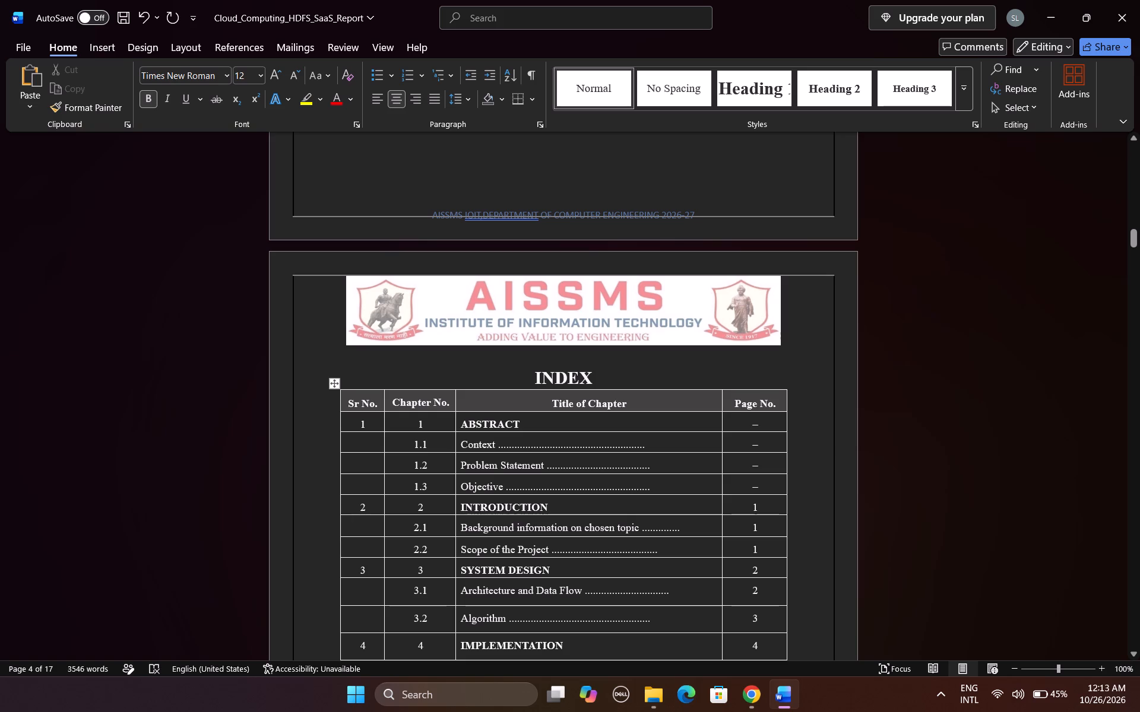
left_click_drag(591, 605, 582, 606)
left_click(582, 606)
left_click(582, 606)
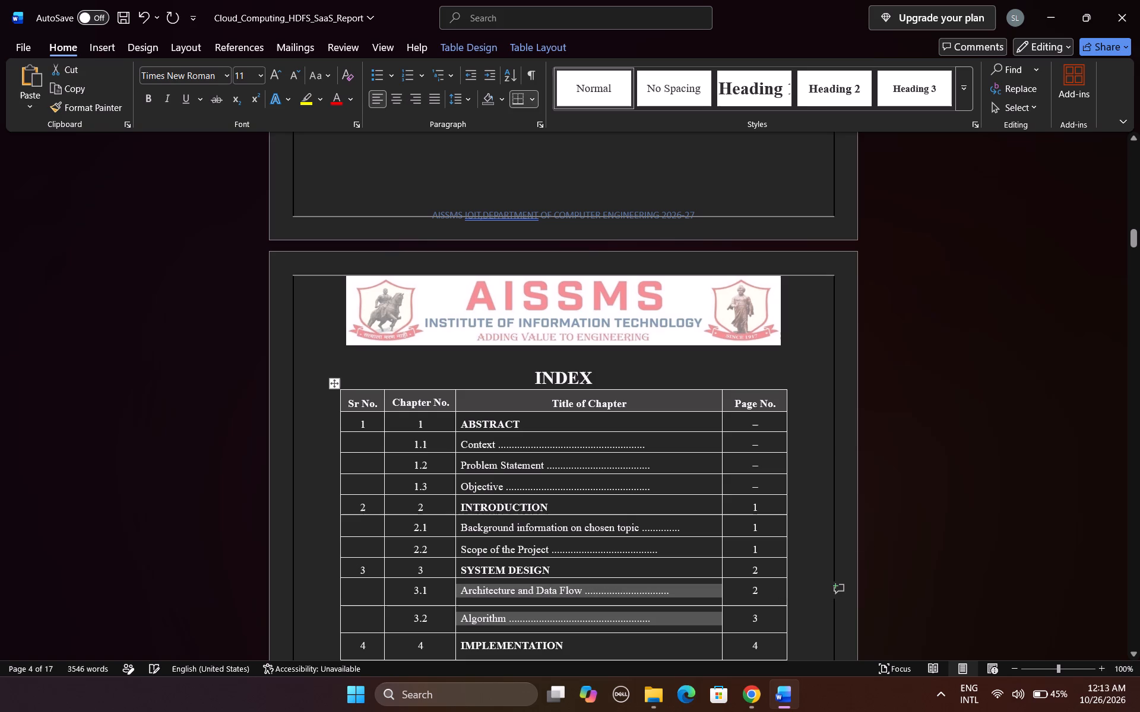
left_click(582, 606)
left_click(582, 606)
left_click_drag(582, 606, 582, 602)
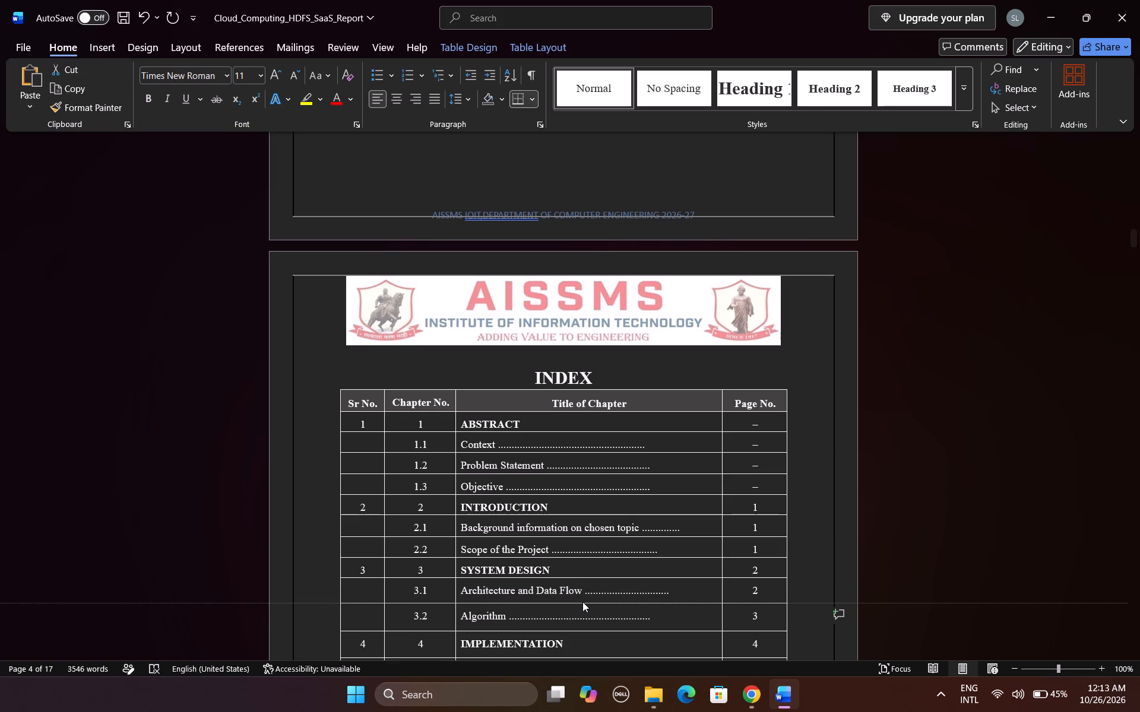
left_click_drag(582, 602, 583, 599)
left_click(576, 619)
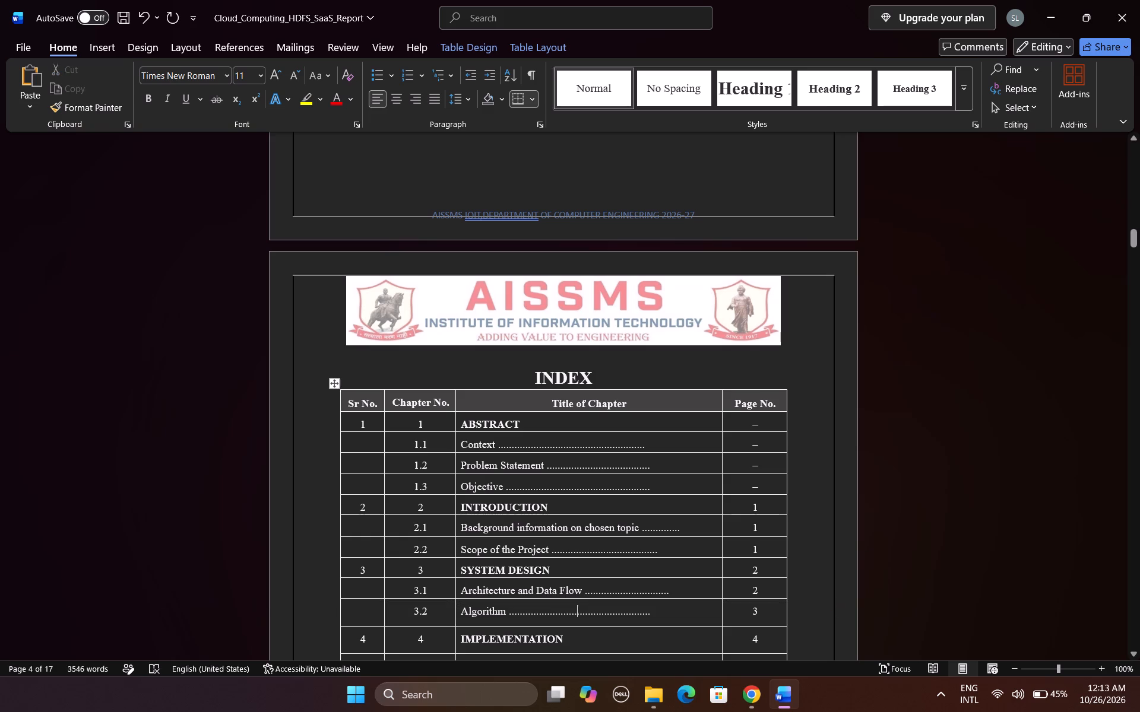
left_click_drag(558, 628, 560, 621)
Shrink the heights of the IMPLEMENTATION row and its 4.1 and 4.2 rows in the INDEX table to fit their text.
scroll(560, 621, "down", 1)
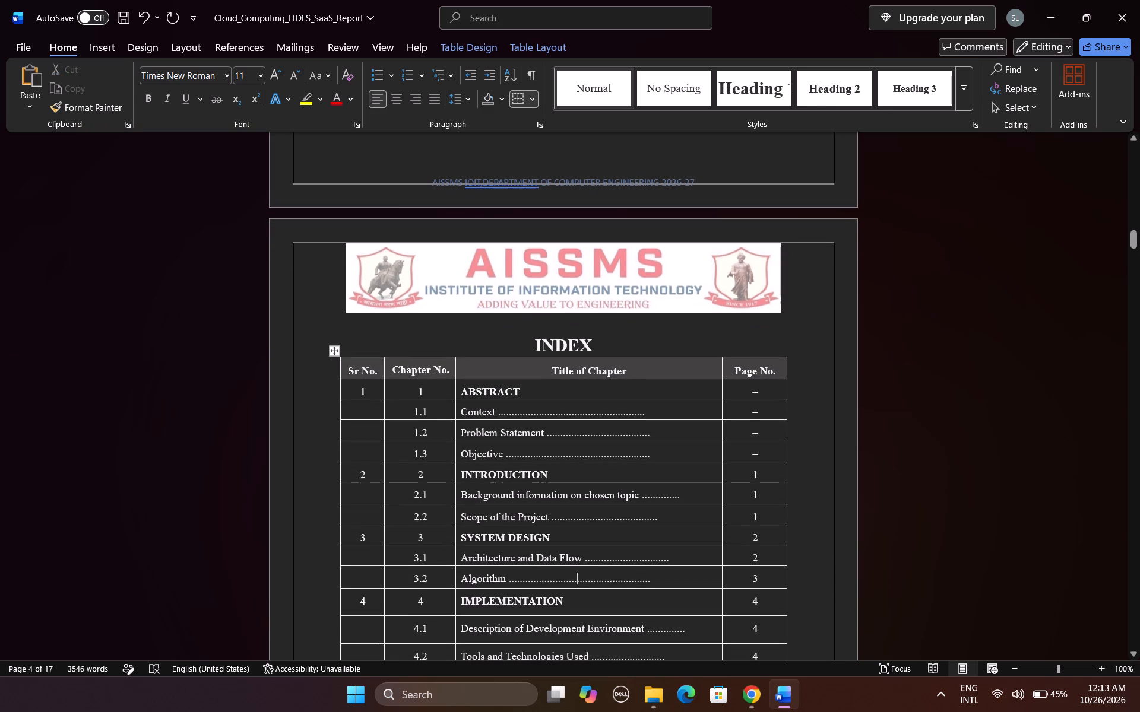
left_click_drag(574, 618, 574, 609)
scroll(574, 609, "down", 1)
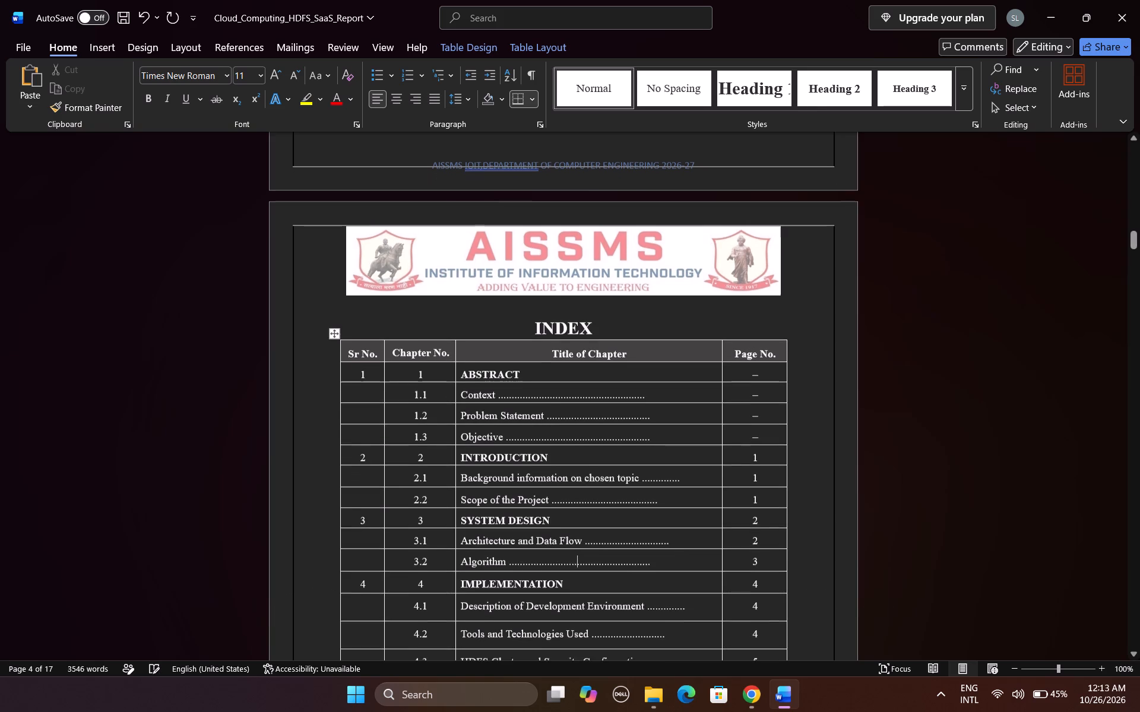
double_click(590, 618)
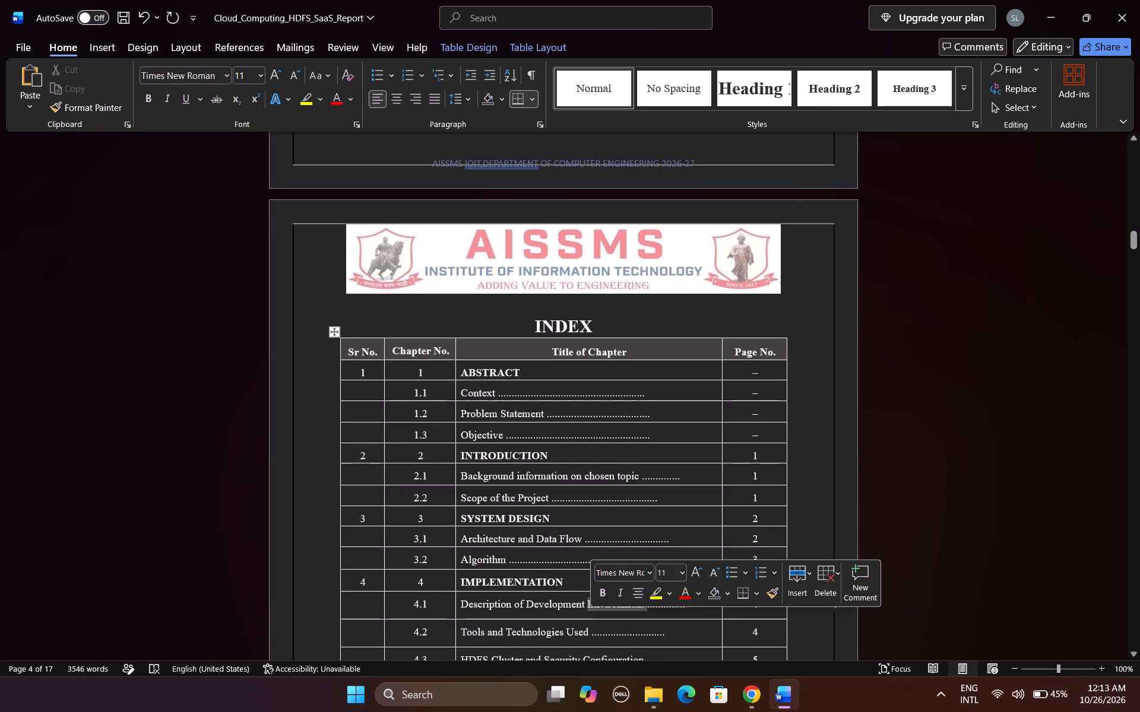
left_click(569, 618)
left_click(686, 630)
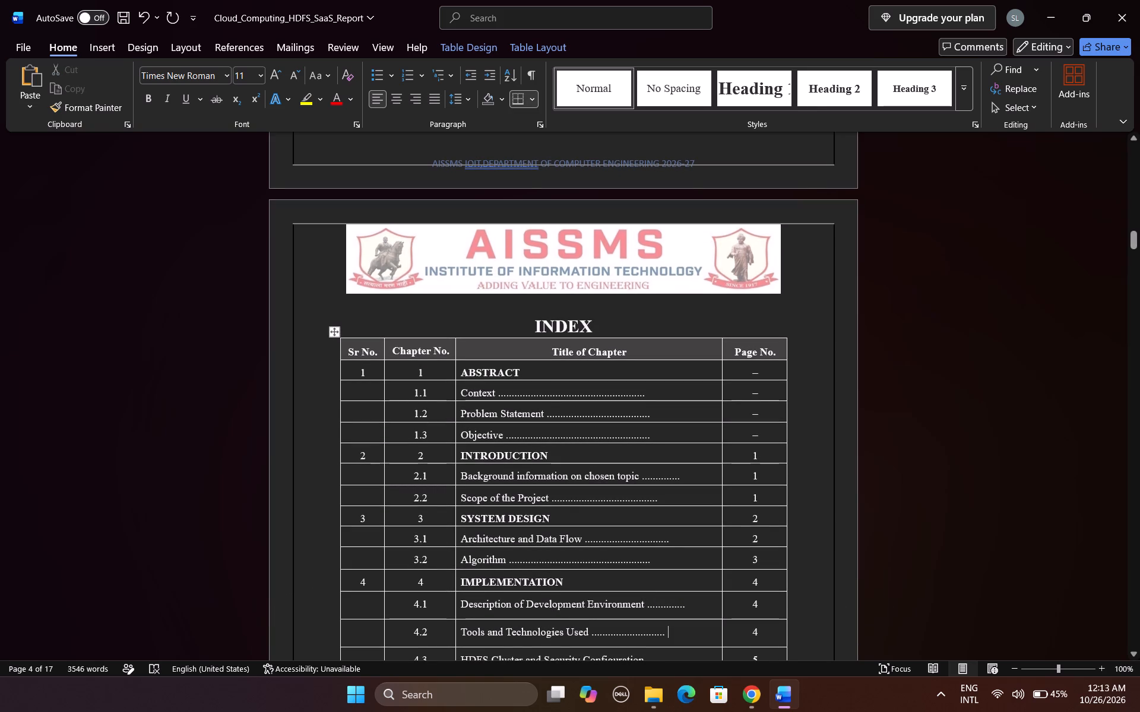
left_click_drag(694, 621, 696, 612)
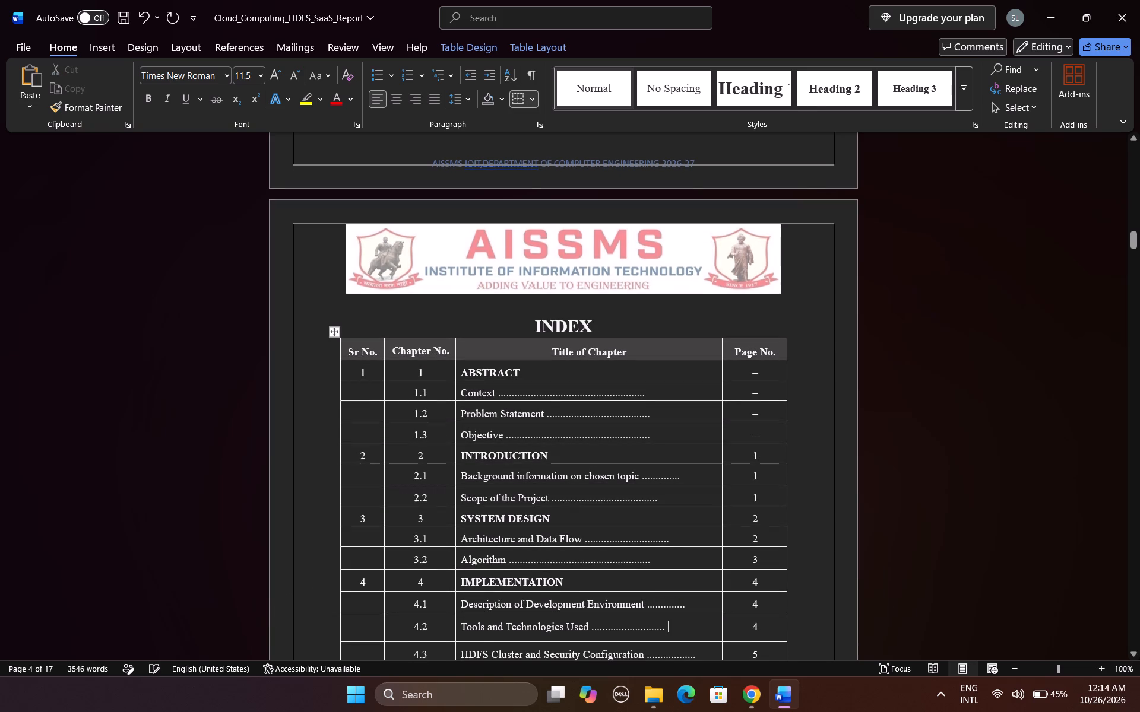
left_click(633, 641)
left_click_drag(609, 643, 609, 639)
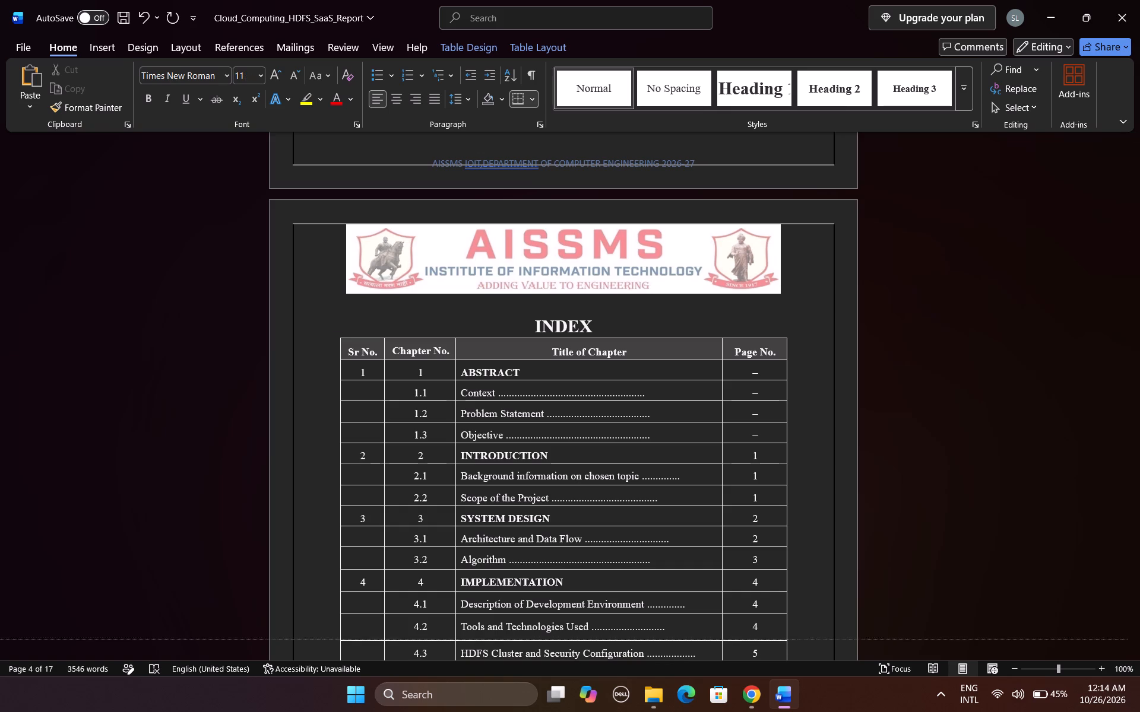
left_click_drag(609, 639, 610, 636)
Shrink the heights of the 4.3, 4.4 and 4.5 rows in the INDEX table to fit their text.
scroll(610, 636, "down", 1)
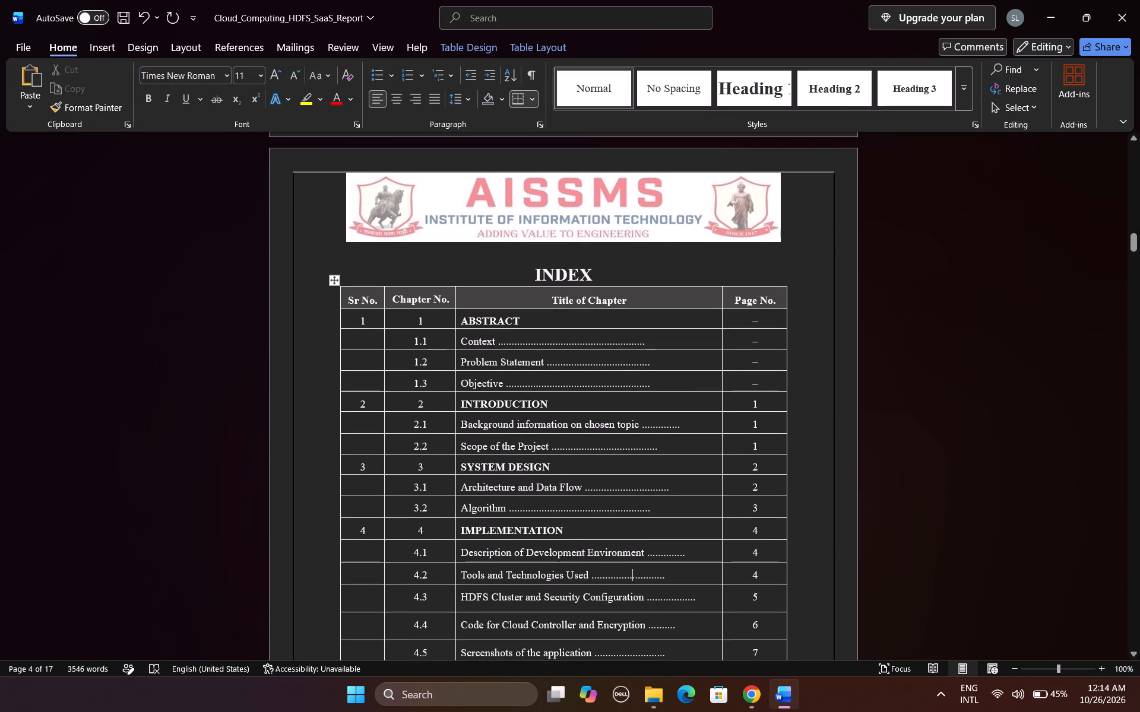
double_click(625, 612)
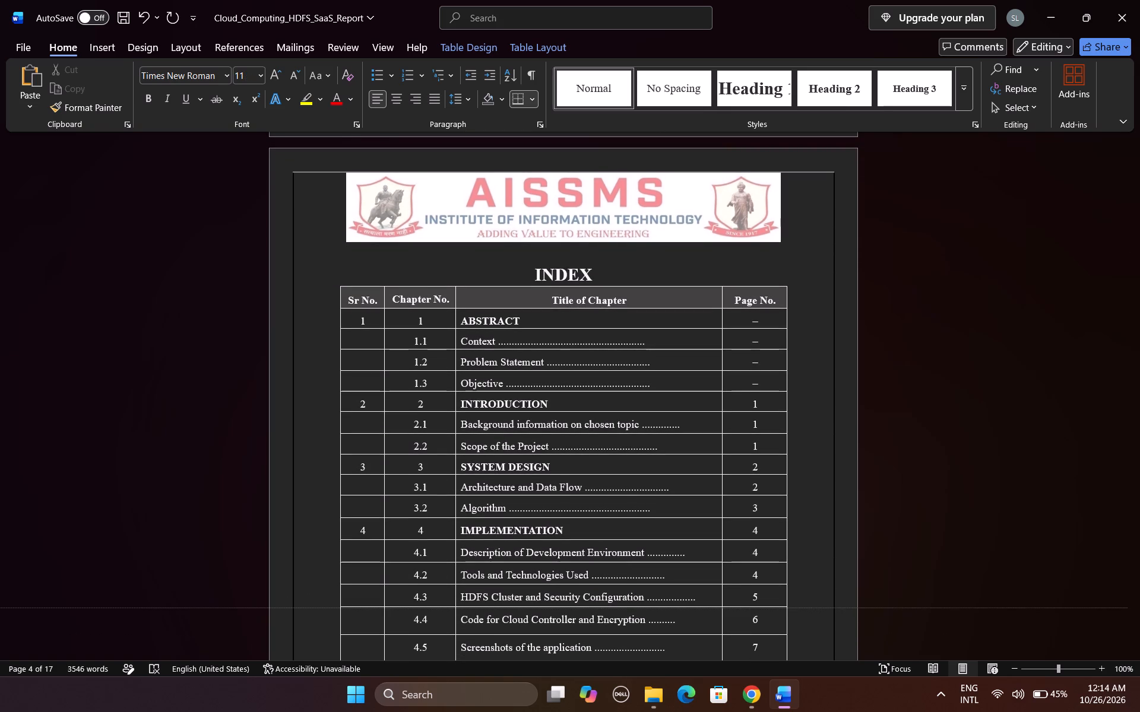
left_click(614, 632)
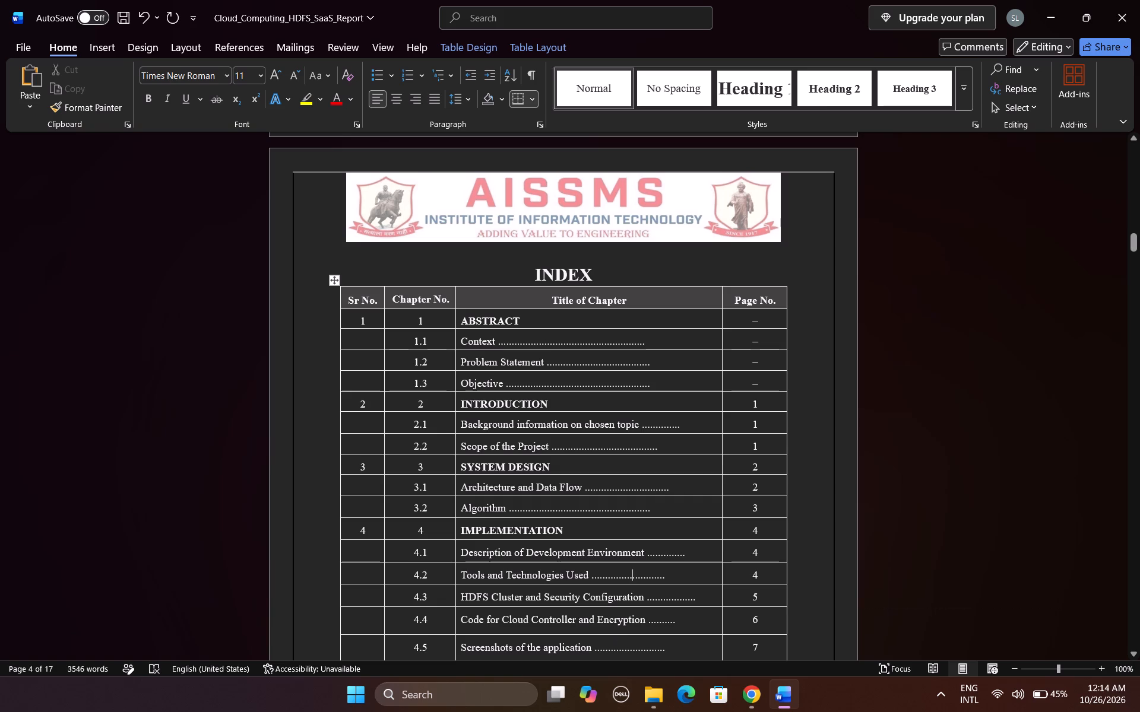
left_click_drag(602, 637, 602, 631)
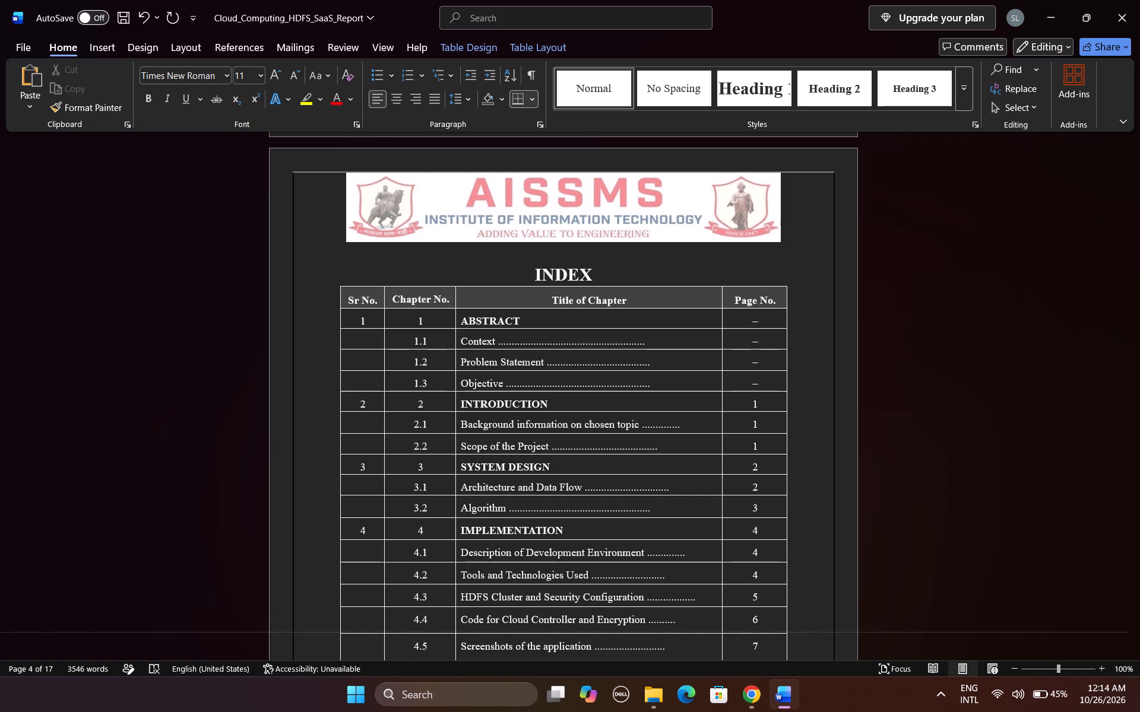
left_click_drag(602, 631, 602, 630)
scroll(602, 630, "down", 1)
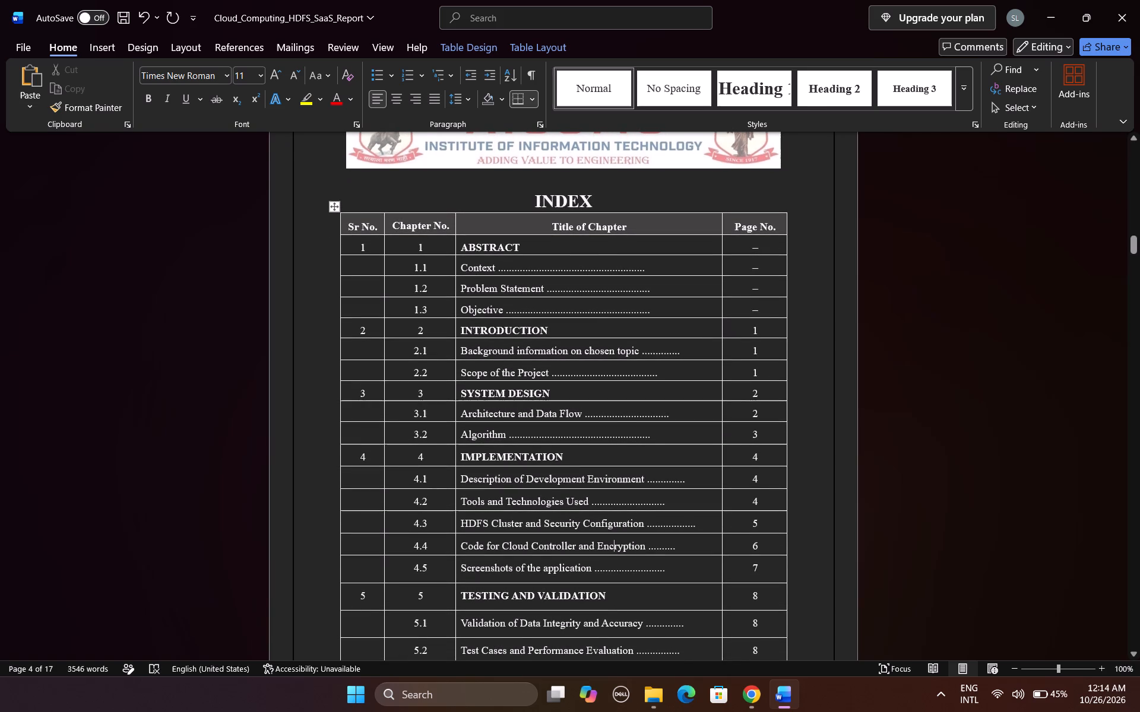
left_click_drag(627, 587, 630, 577)
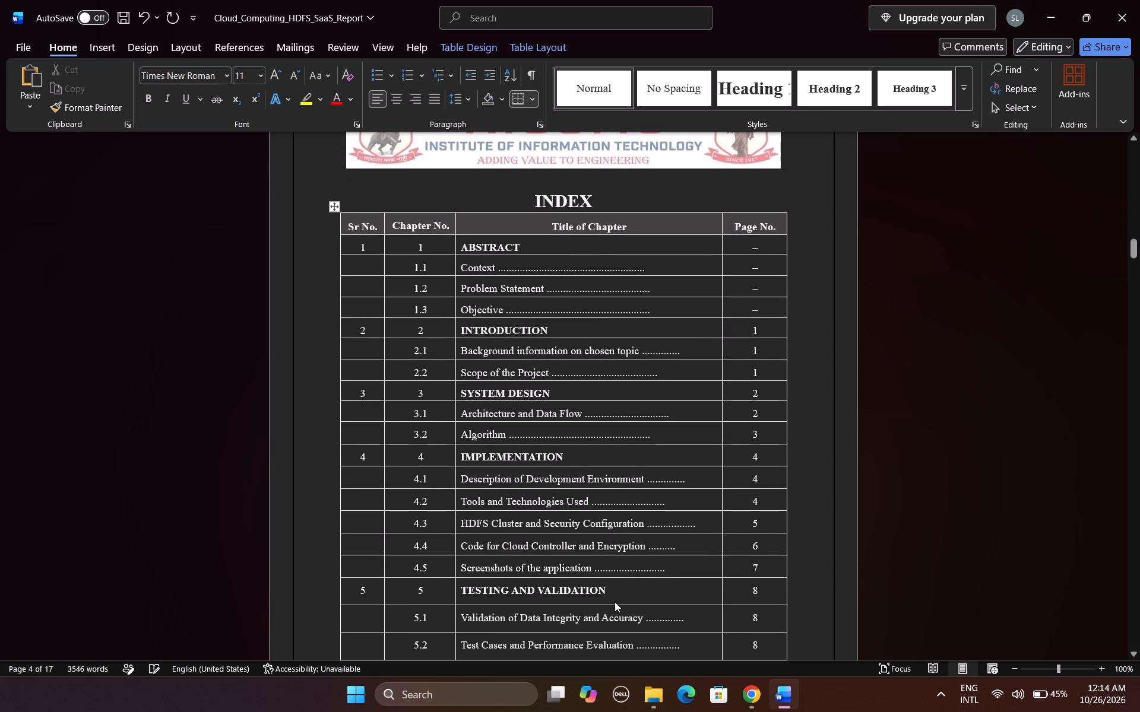
Shrink the heights of the TESTING AND VALIDATION row and its 5.1 and 5.2 rows in the INDEX table to fit their text.
left_click(613, 603)
left_click(604, 604)
left_click_drag(572, 606, 574, 599)
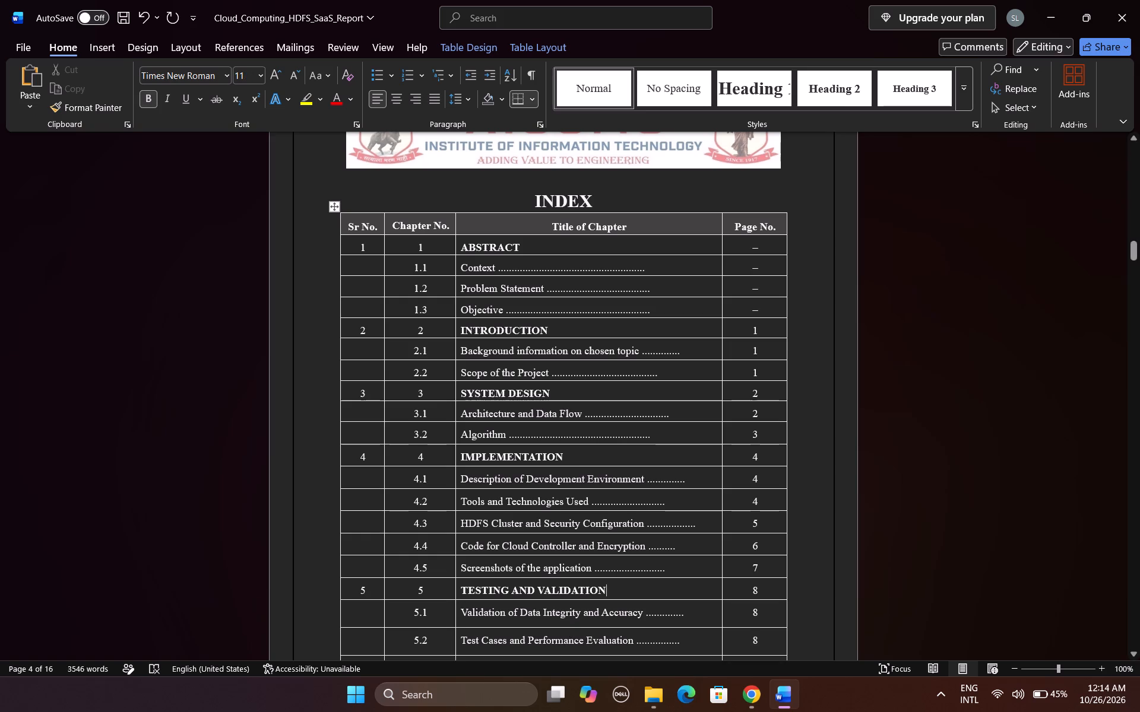
left_click_drag(570, 627, 571, 617)
left_click_drag(565, 628, 565, 621)
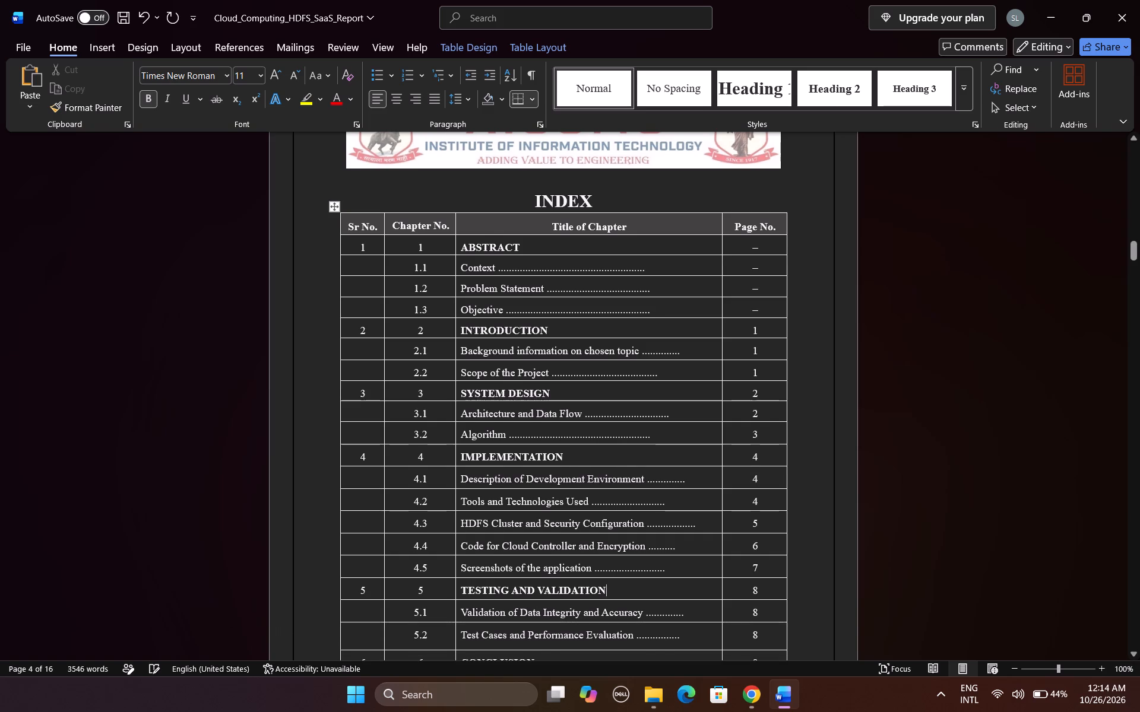
scroll(565, 621, "down", 1)
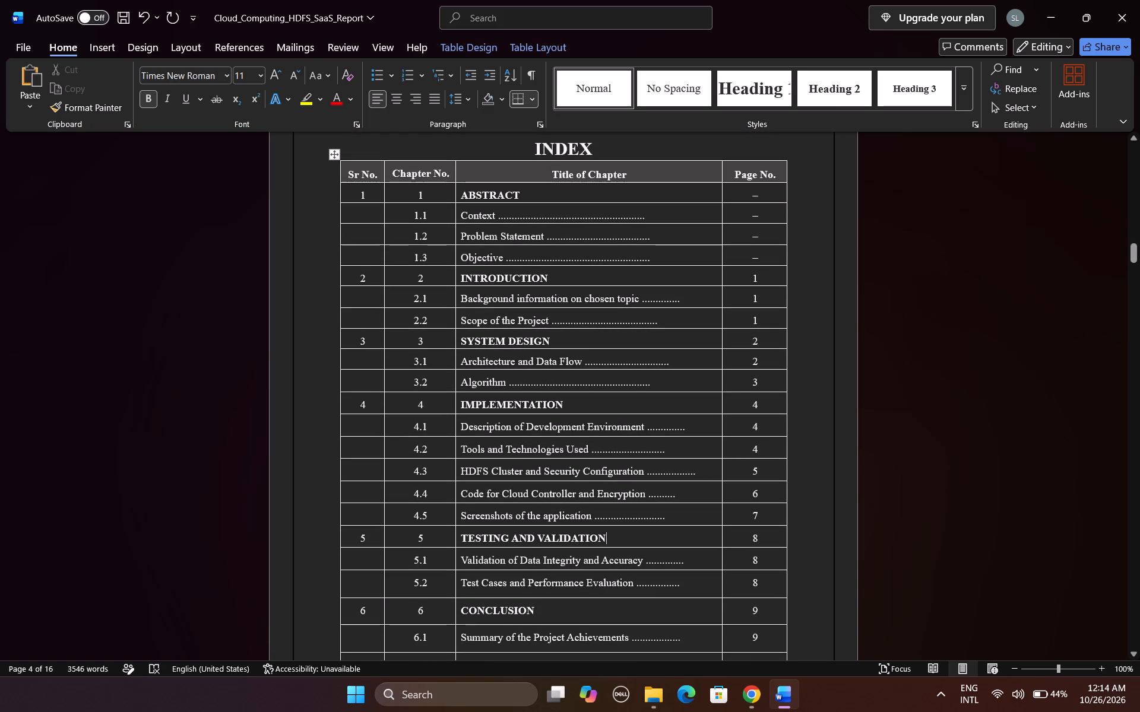
left_click_drag(590, 597, 591, 587)
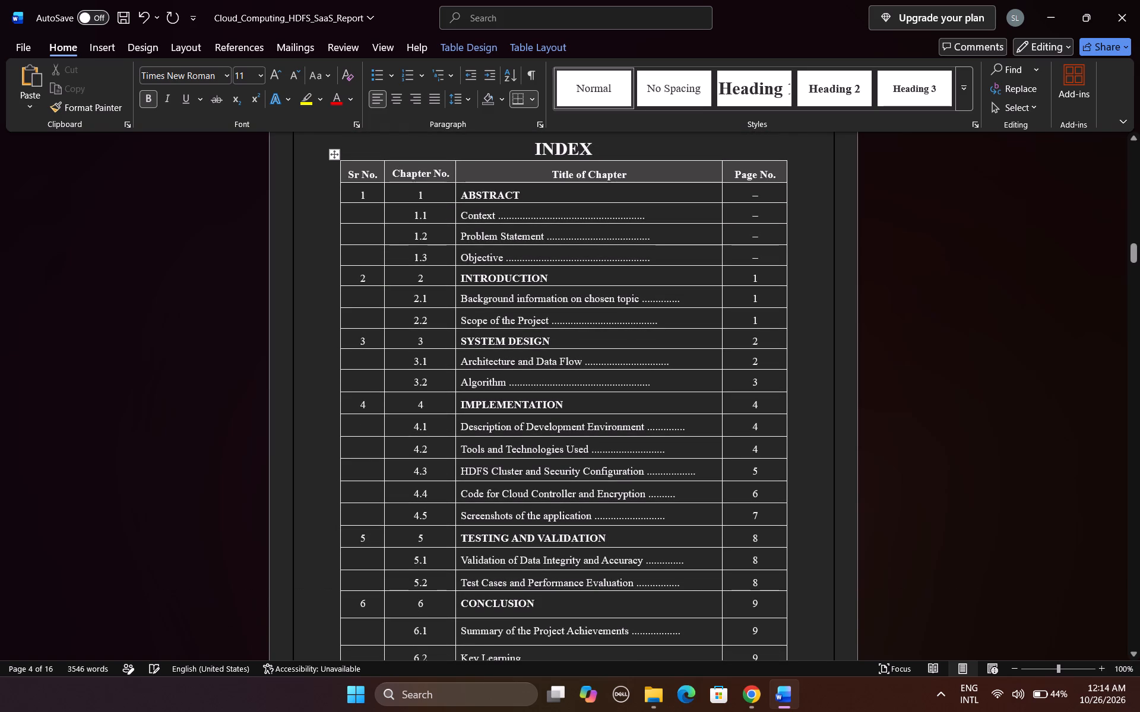
Shrink the heights of the CONCLUSION row and its 6.1 row in the INDEX table to fit their text.
left_click(575, 619)
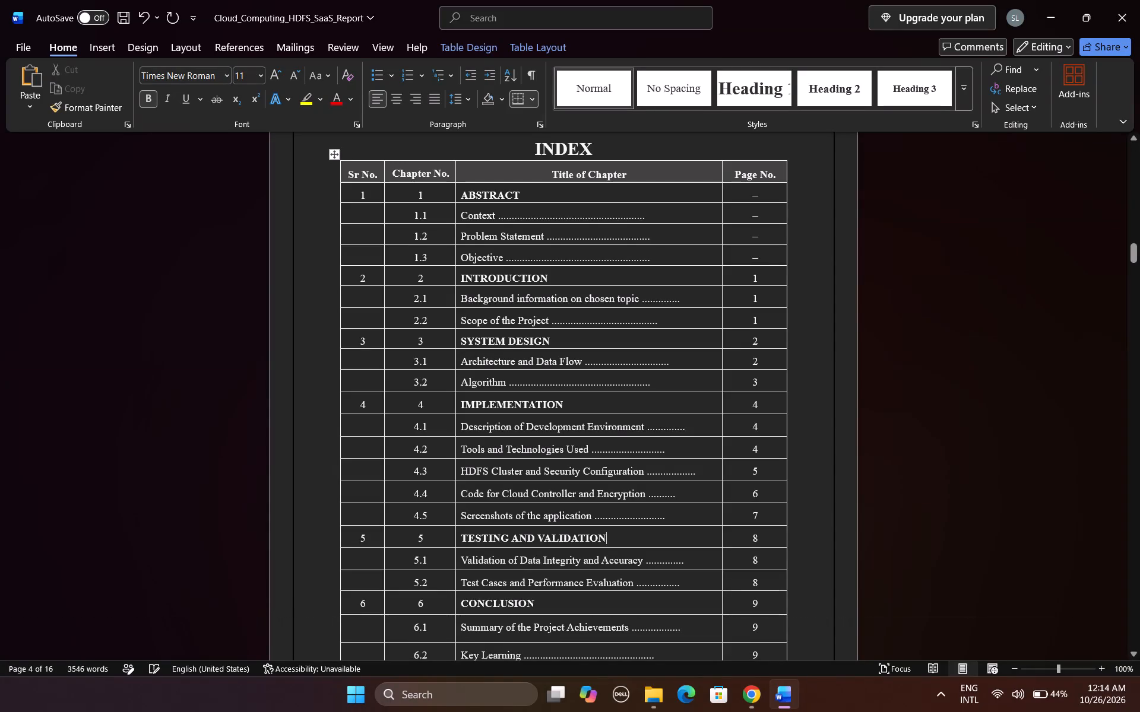
left_click(569, 641)
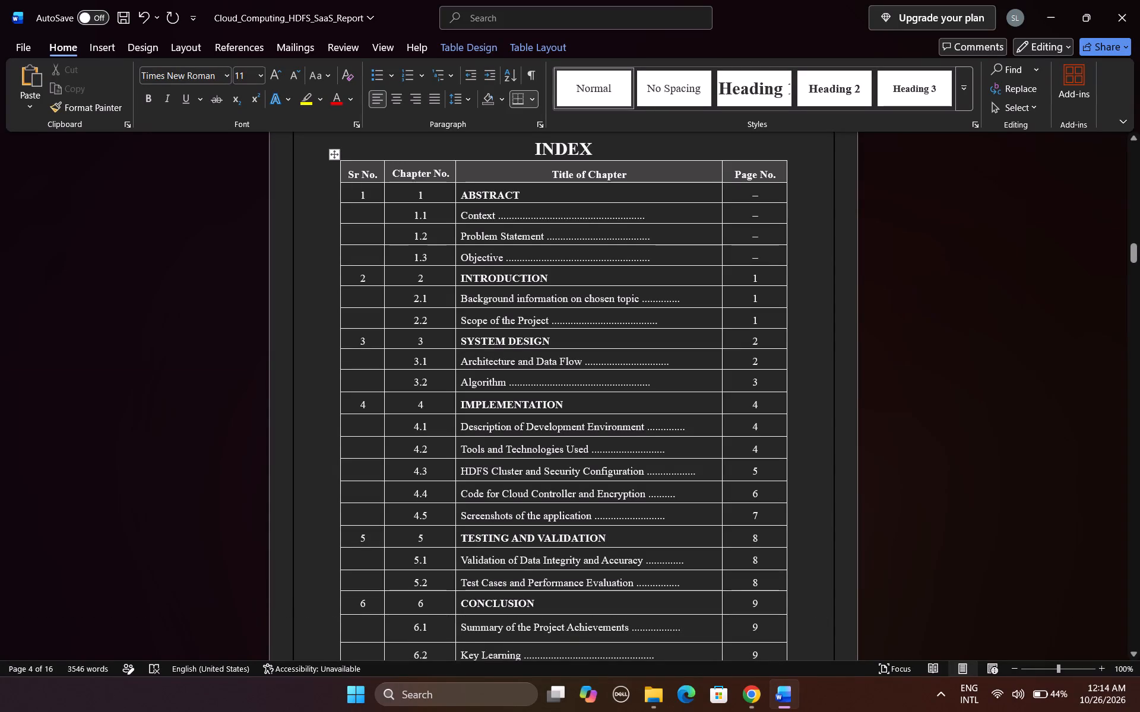
left_click_drag(575, 646, 578, 635)
Open the INDEX page's footer for editing and move its horizontal border line down so it sits below the department text.
scroll(578, 635, "down", 1)
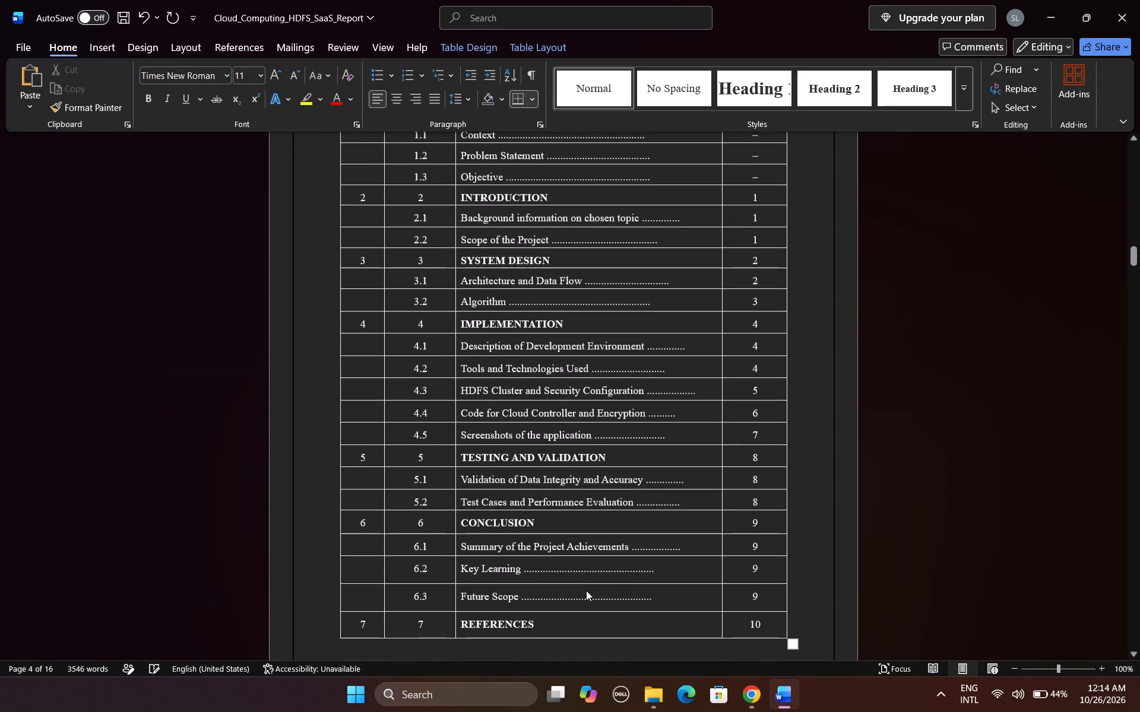
scroll(585, 584, "down", 2)
scroll(585, 584, "up", 1)
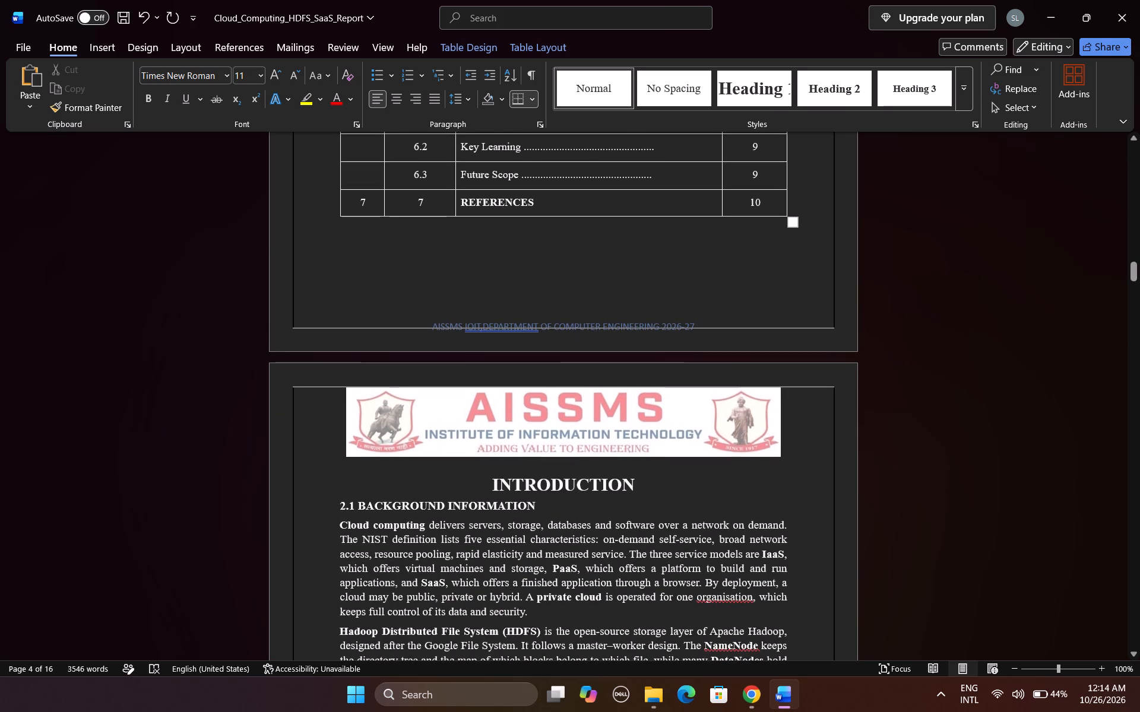
triple_click(574, 319)
triple_click(524, 319)
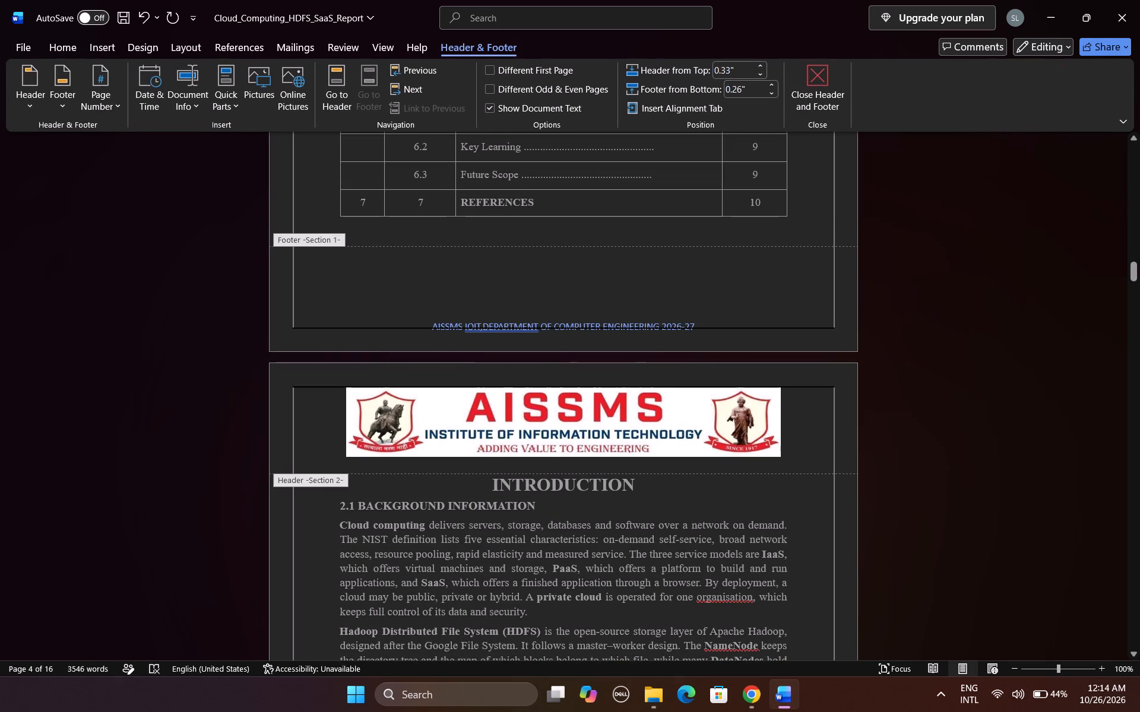
left_click_drag(515, 325, 514, 313)
left_click_drag(486, 324, 486, 319)
left_click(435, 322)
left_click_drag(695, 322, 564, 307)
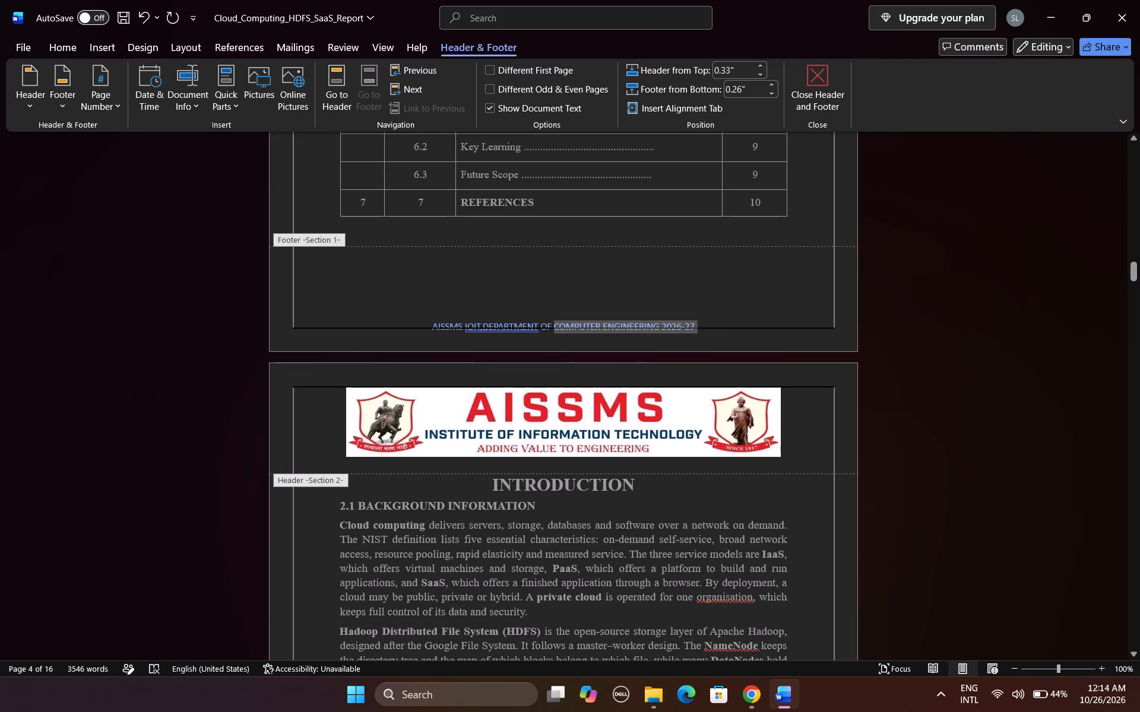
left_click_drag(564, 307, 447, 320)
left_click(416, 324)
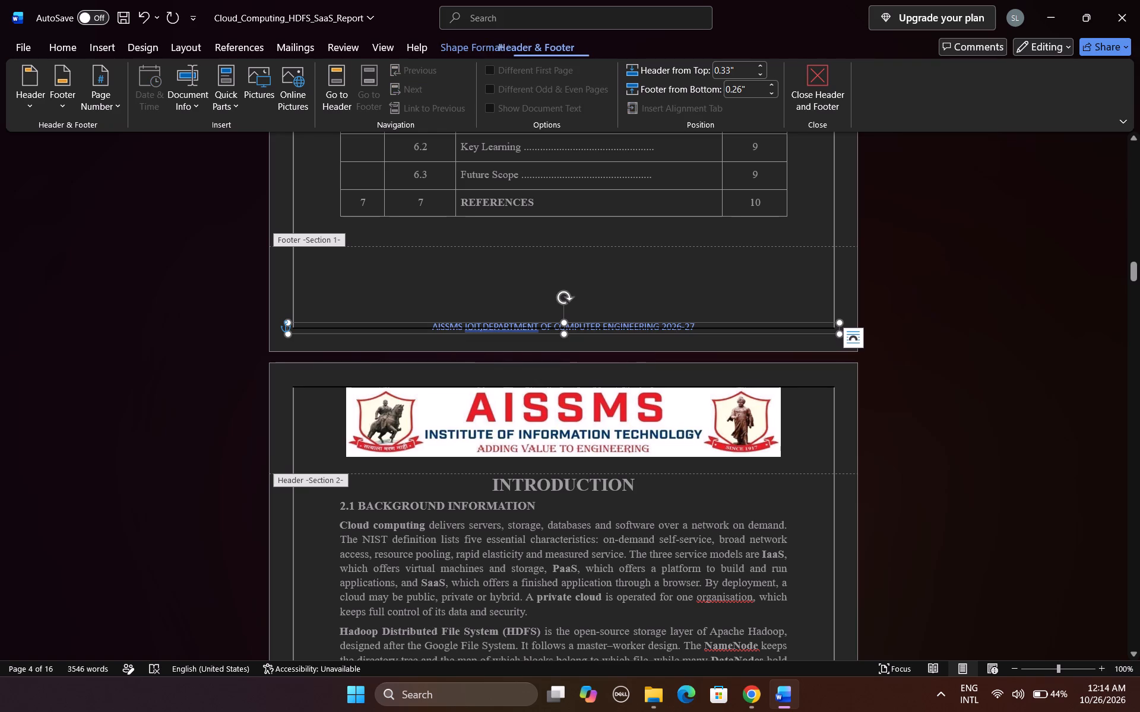
left_click_drag(416, 324, 417, 311)
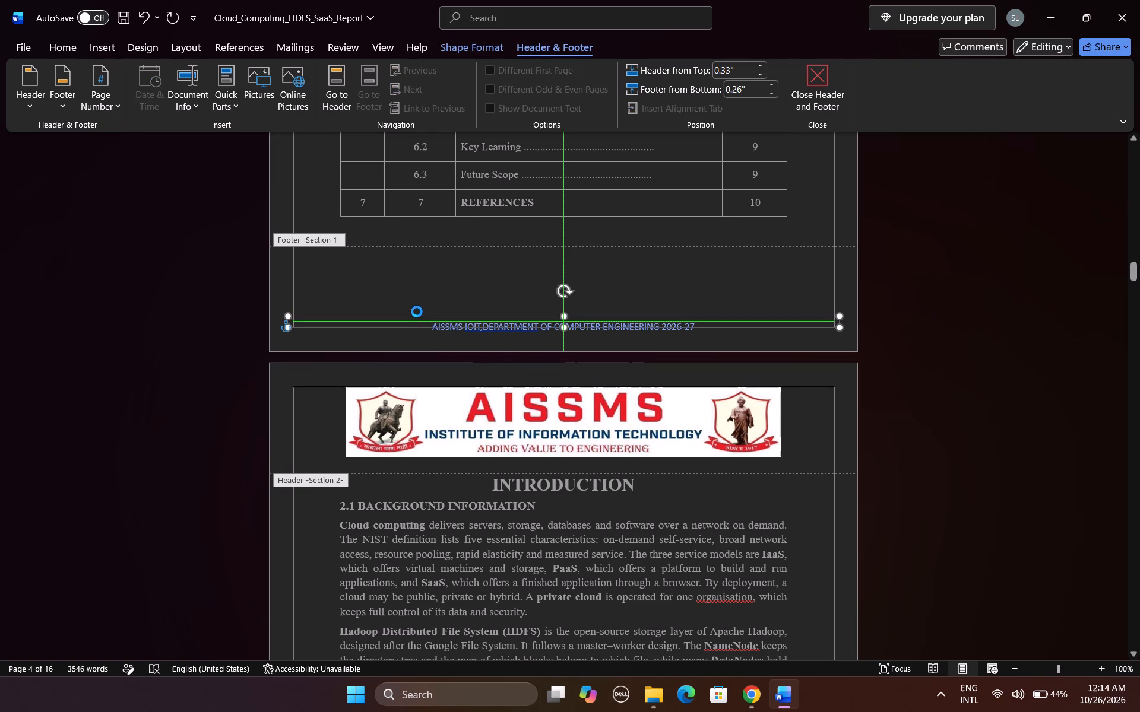
left_click_drag(417, 311, 419, 336)
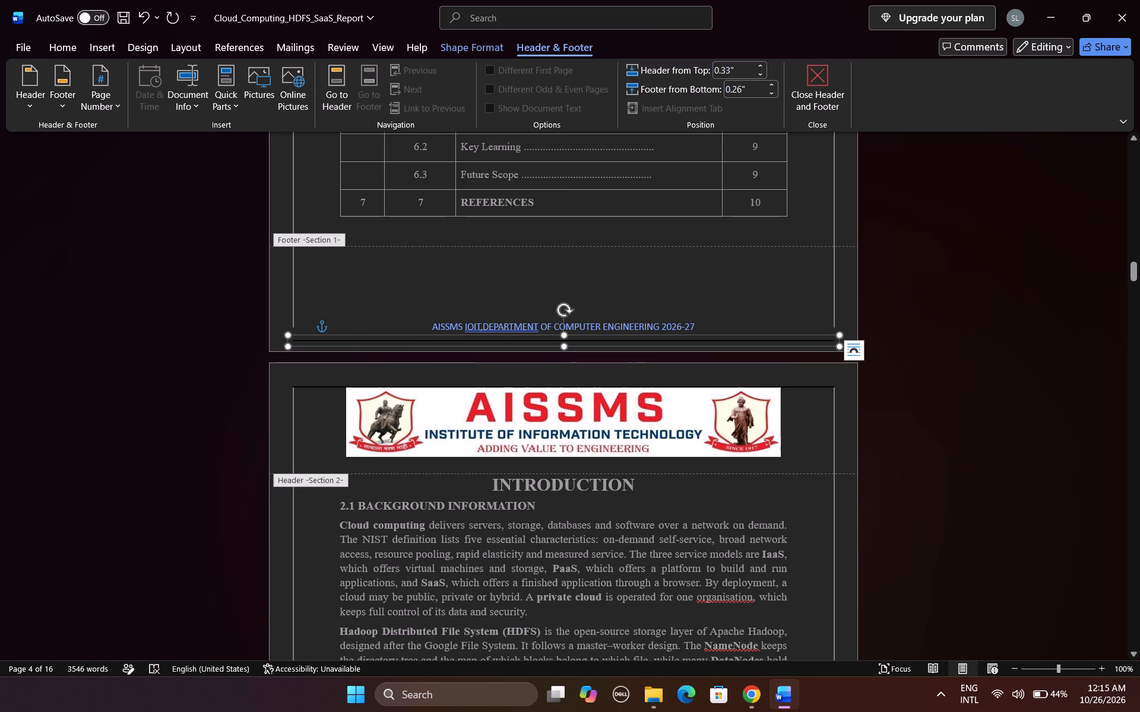
Adjust the leading spaces before the department text in the INDEX page's footer so the line sits roughly centred.
left_click(456, 325)
left_click(430, 327)
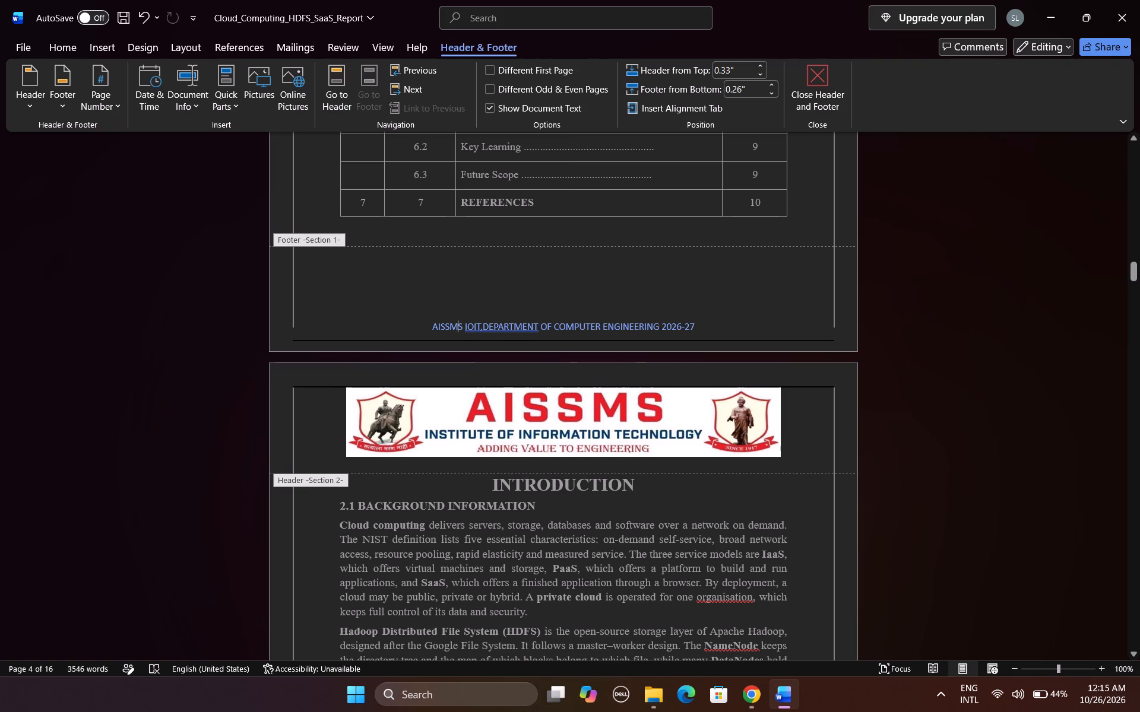
key("BackSpace")
key("BackSpace")
key("BackSpace")
key("BackSpace")
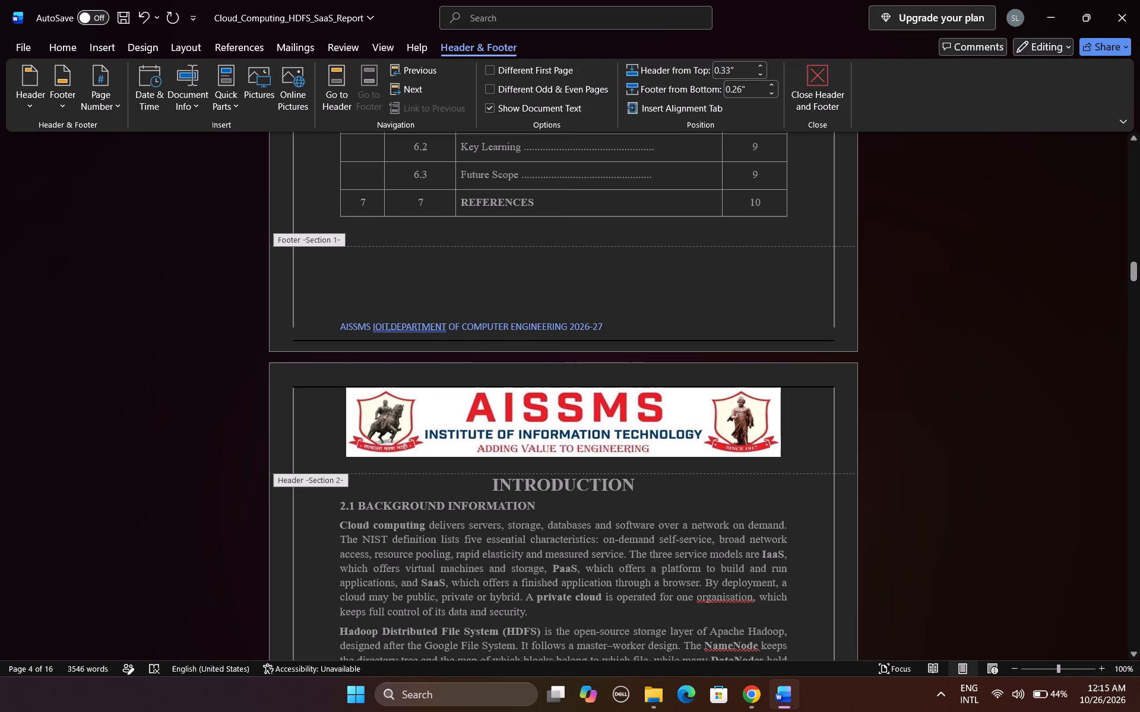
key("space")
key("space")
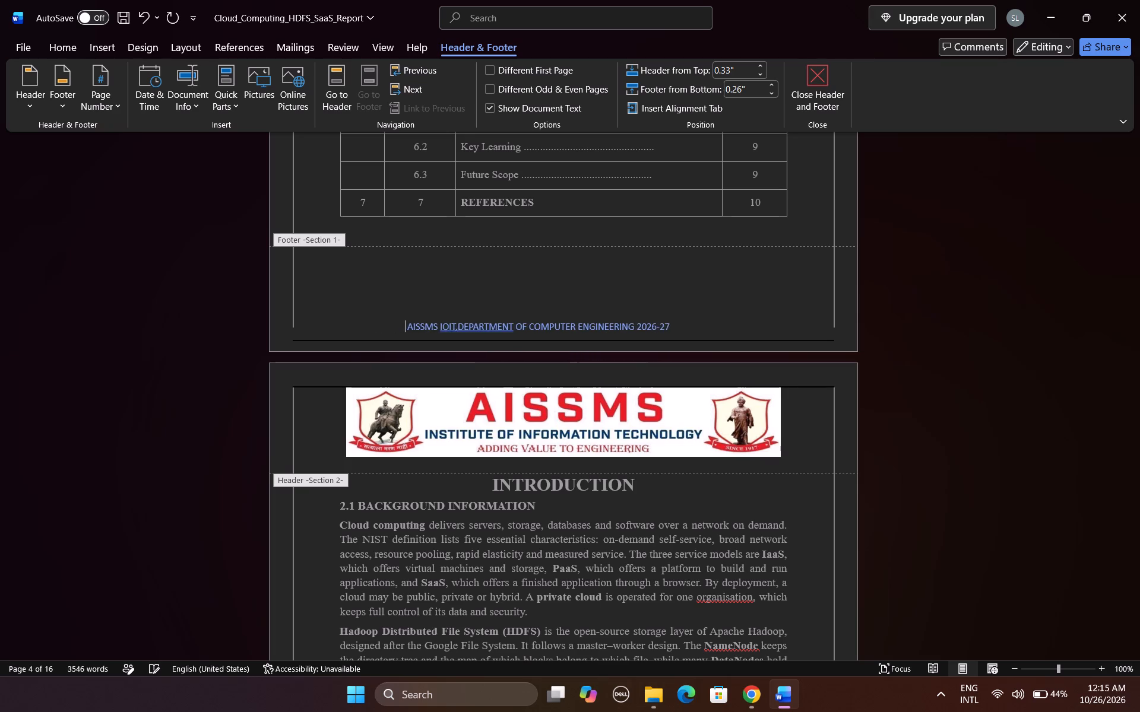
key("BackSpace")
key("BackSpace")
key("BackSpace")
key("BackSpace")
key("BackSpace")
key("BackSpace")
key("BackSpace")
key("BackSpace")
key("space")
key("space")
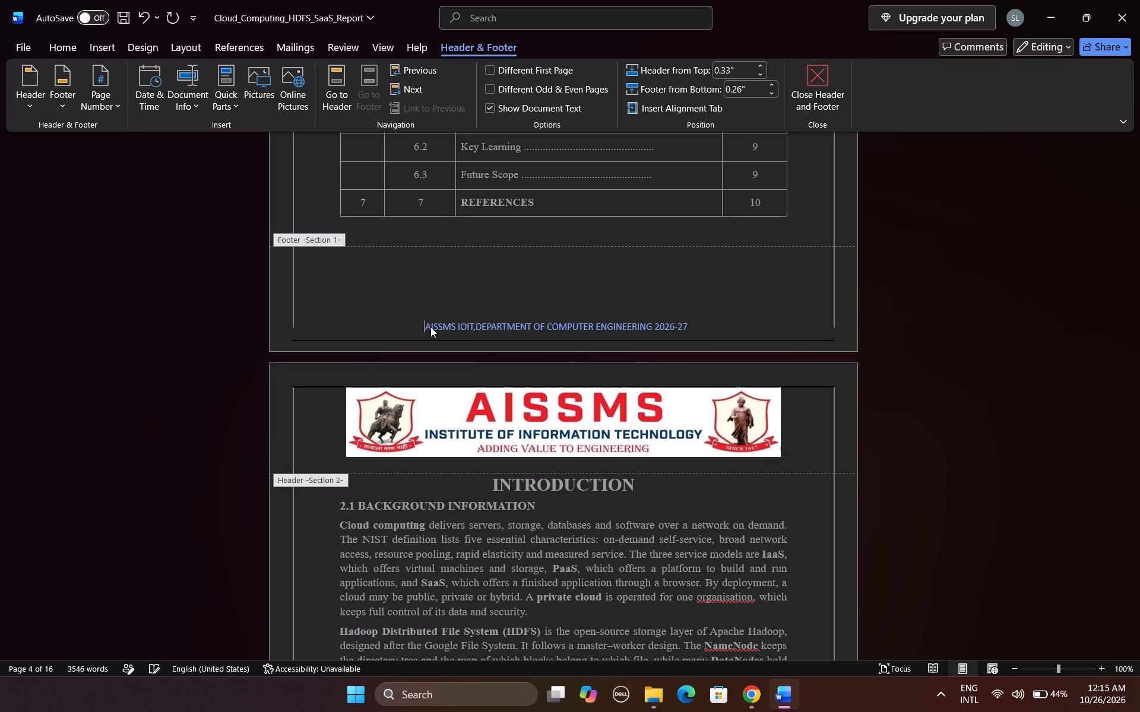
key("BackSpace")
key("BackSpace")
key("BackSpace")
key("BackSpace")
key("BackSpace")
key("BackSpace")
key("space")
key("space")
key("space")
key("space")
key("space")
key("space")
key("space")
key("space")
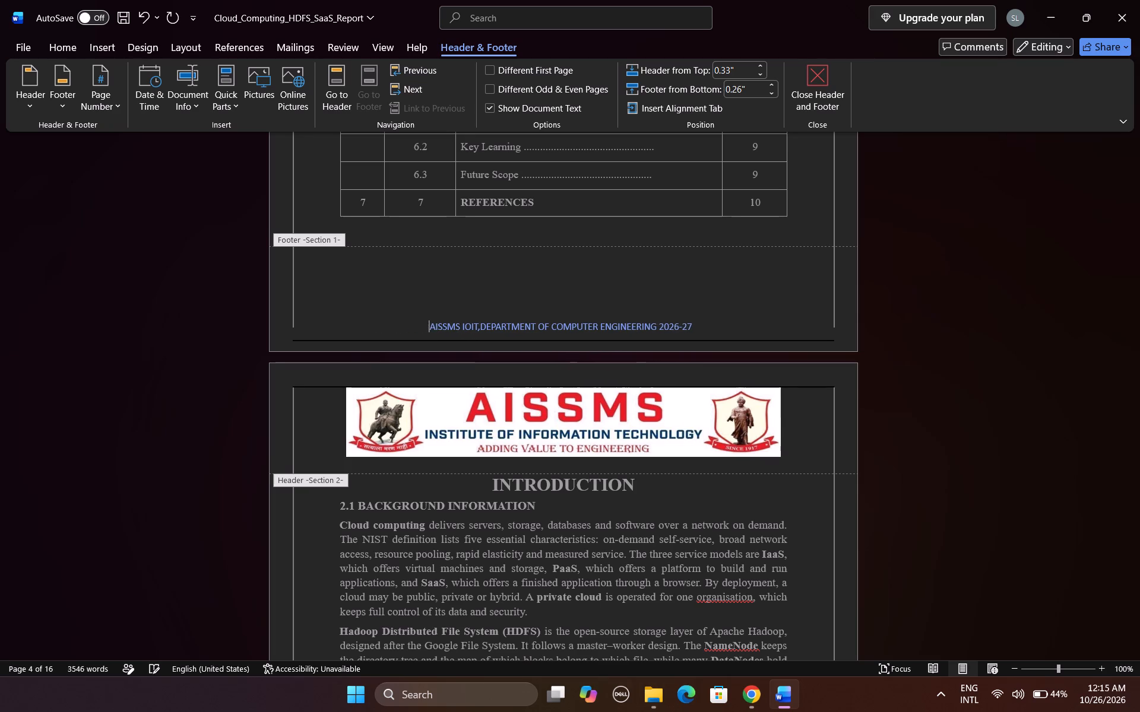
key("BackSpace")
key("BackSpace")
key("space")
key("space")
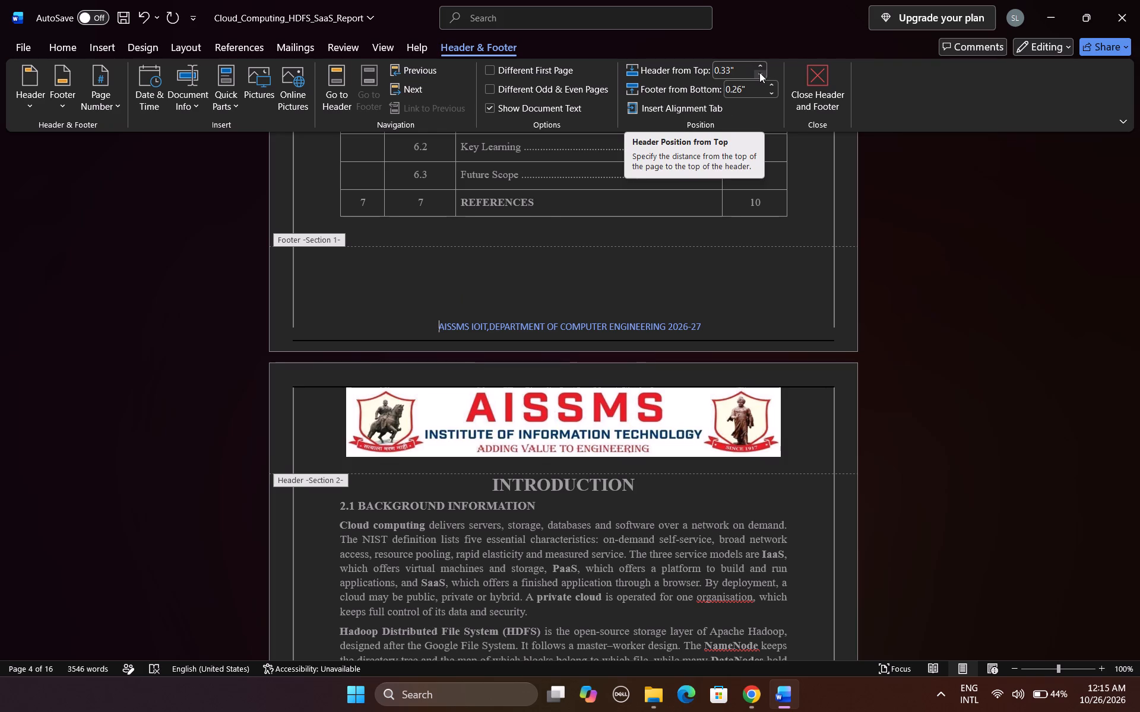
Set the footer's distance from the page bottom to 0.5".
left_click(773, 86)
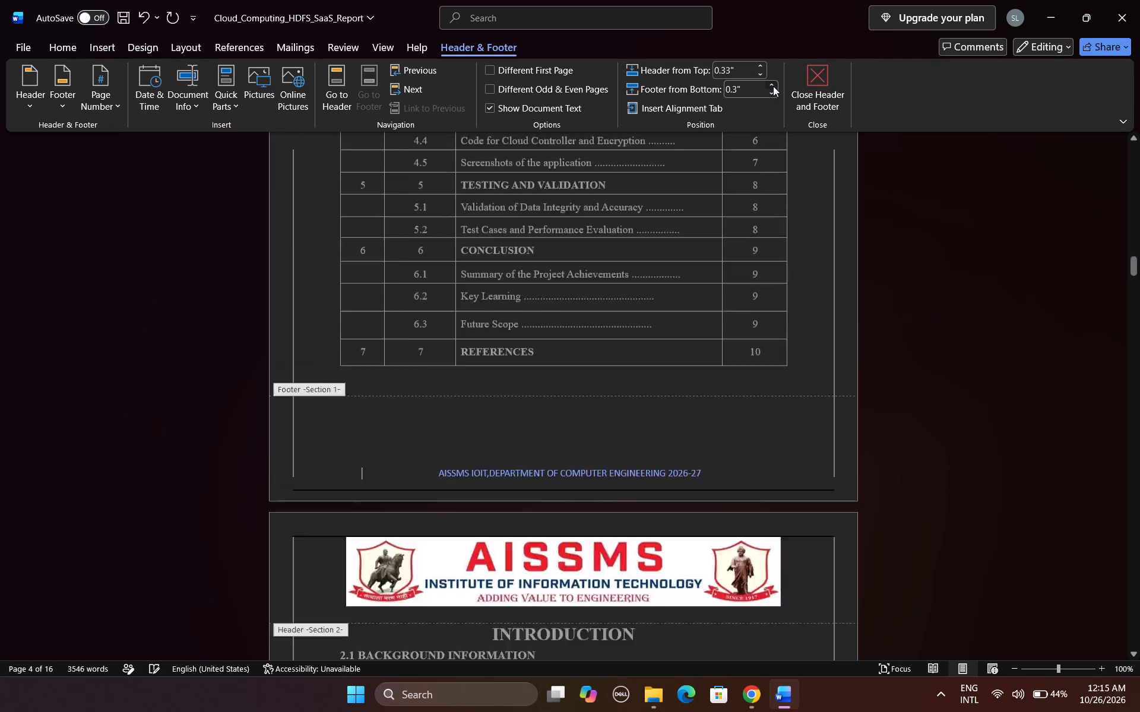
left_click(773, 86)
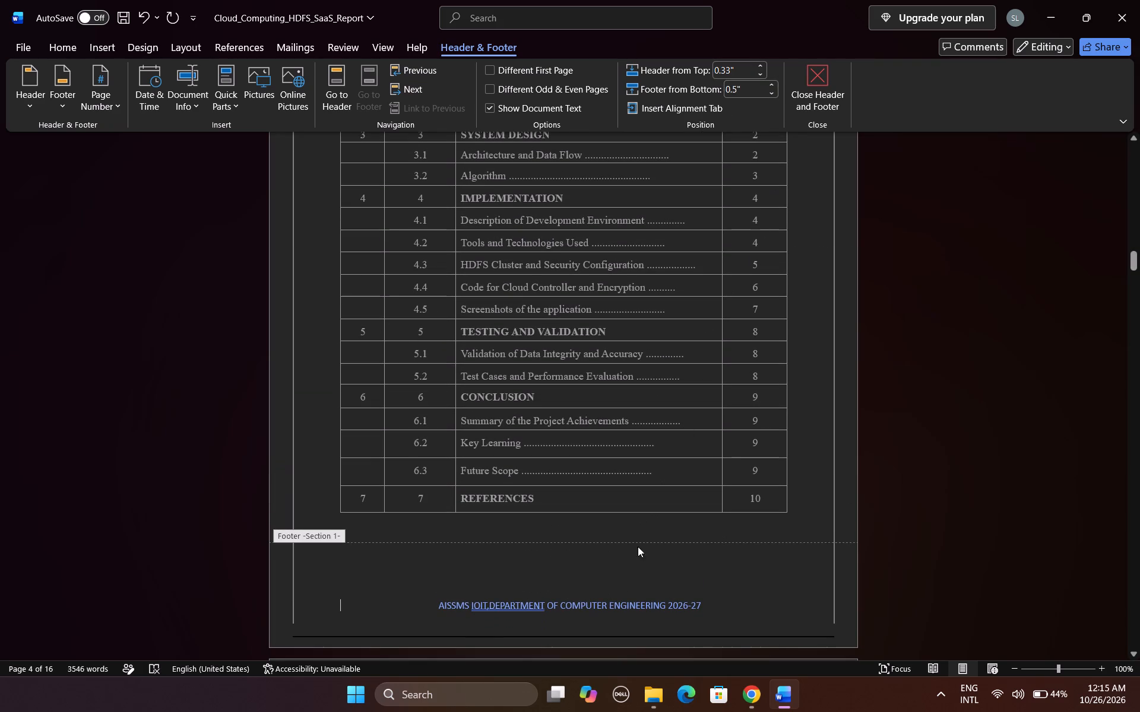
Move the footer's horizontal border line up so it meets the lower ends of the vertical page borders.
left_click(635, 557)
scroll(635, 557, "down", 1)
left_click(629, 526)
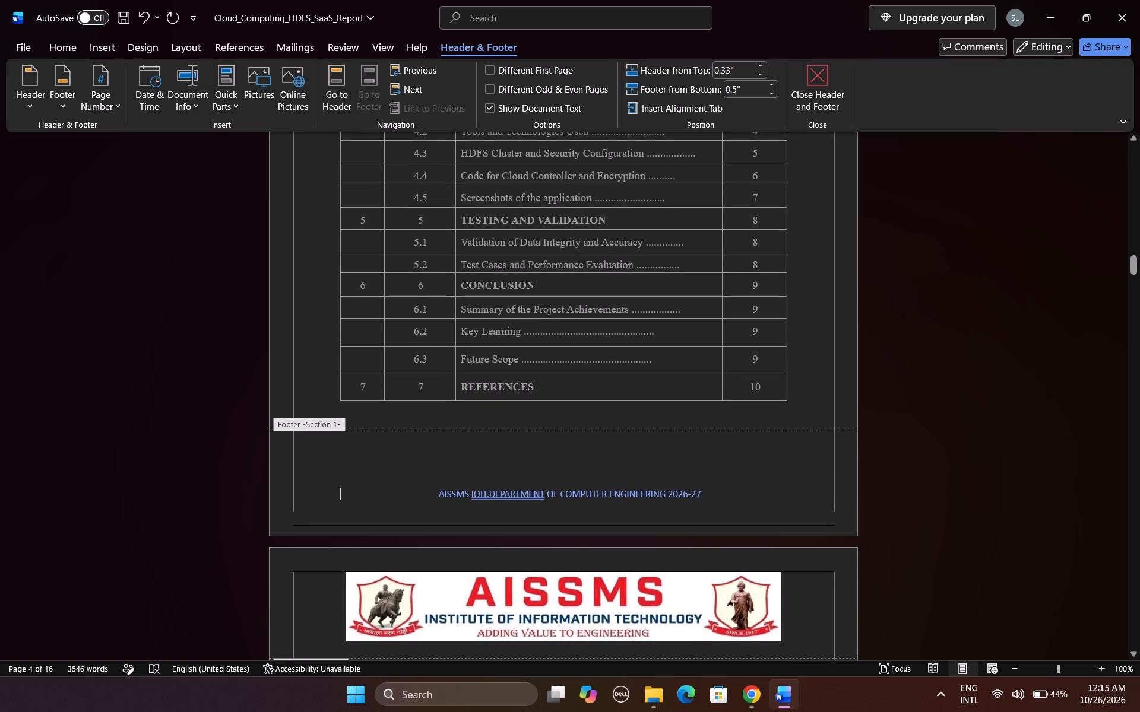
left_click(629, 525)
left_click_drag(629, 525, 629, 516)
left_click_drag(631, 523, 631, 514)
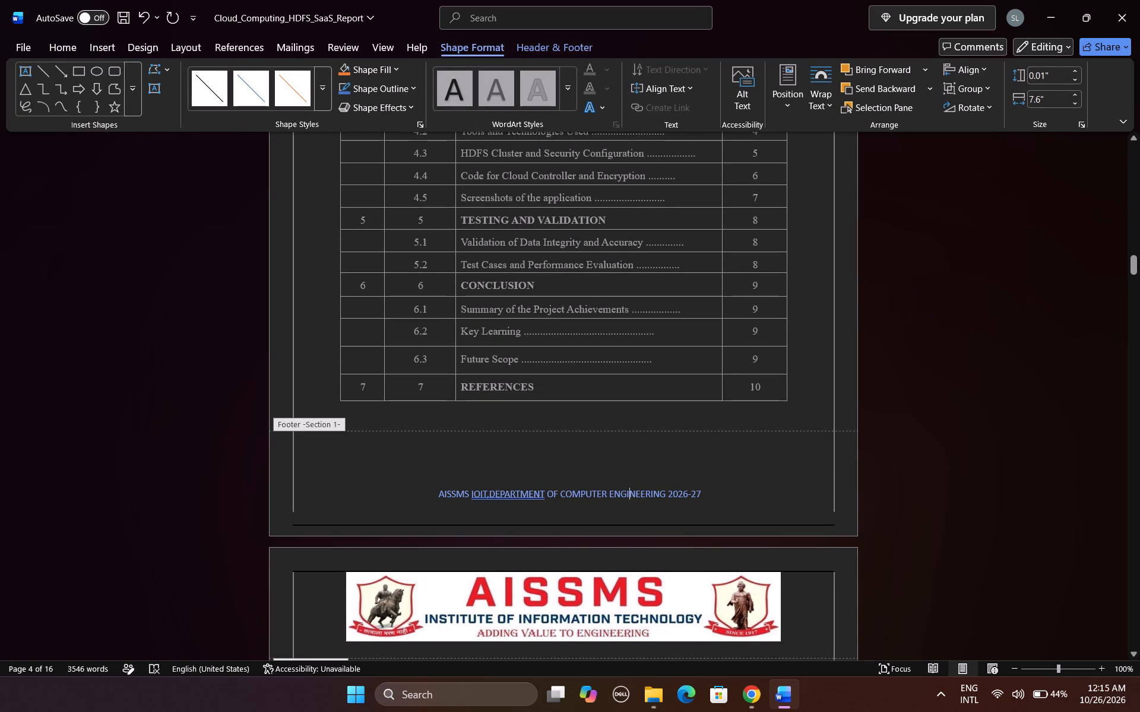
left_click_drag(631, 514, 631, 514)
left_click_drag(631, 526, 617, 521)
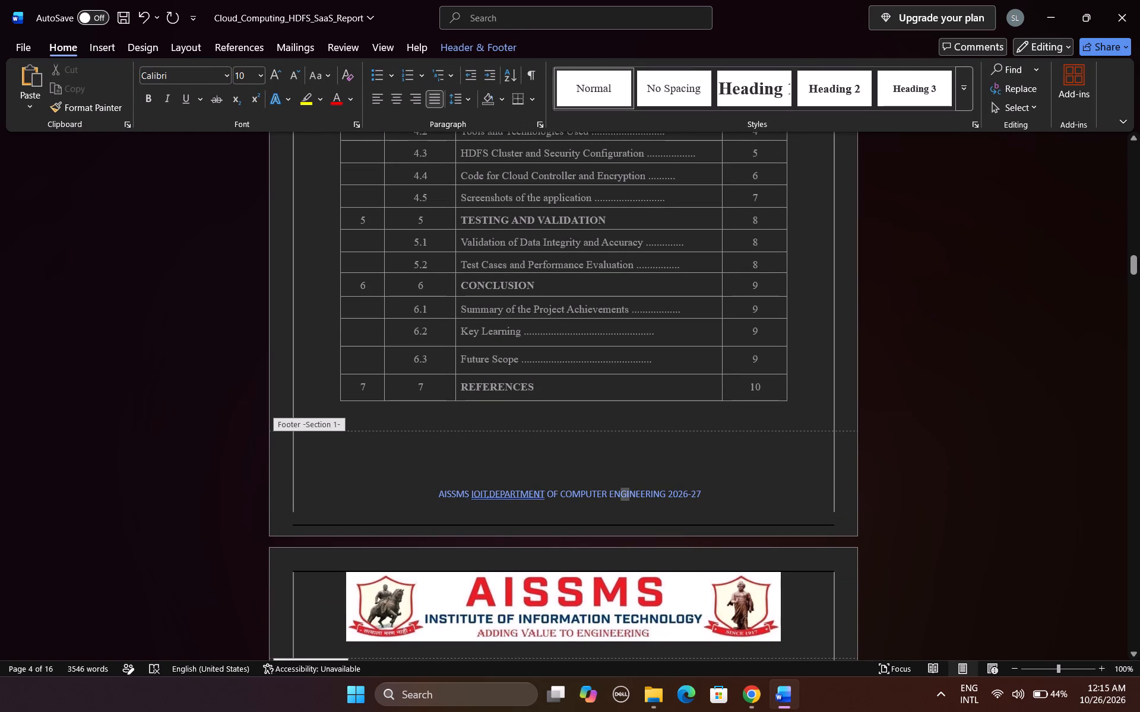
left_click_drag(617, 521, 616, 526)
left_click(616, 526)
left_click_drag(306, 525, 309, 513)
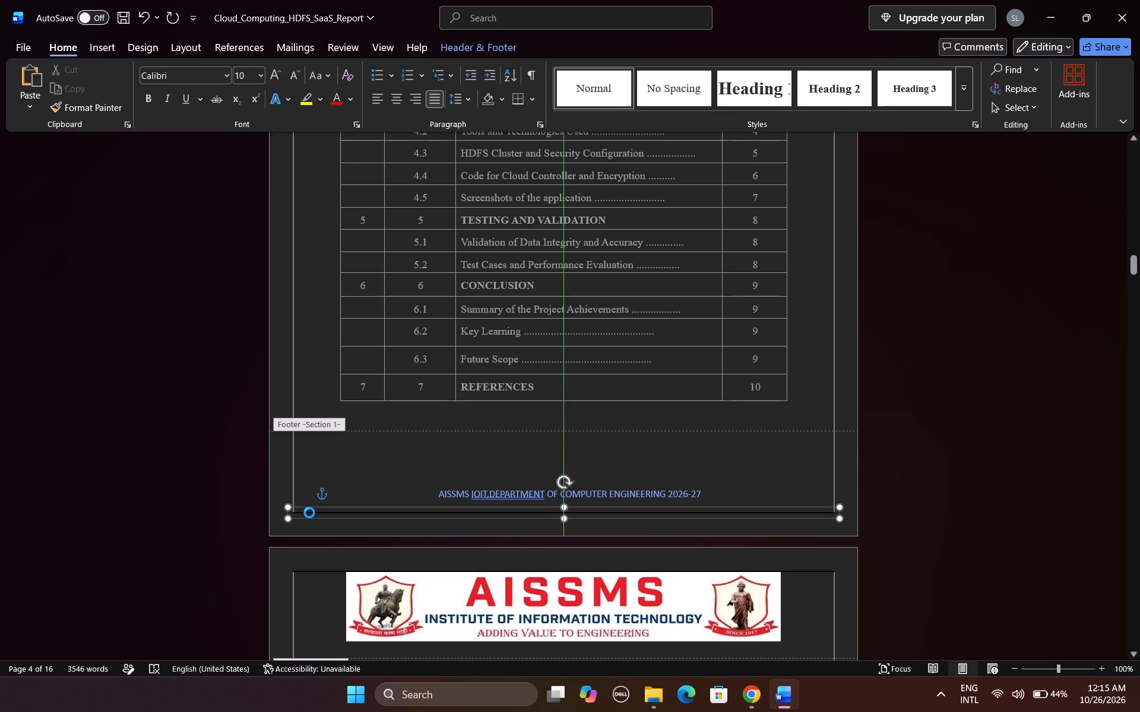
left_click_drag(309, 513, 309, 514)
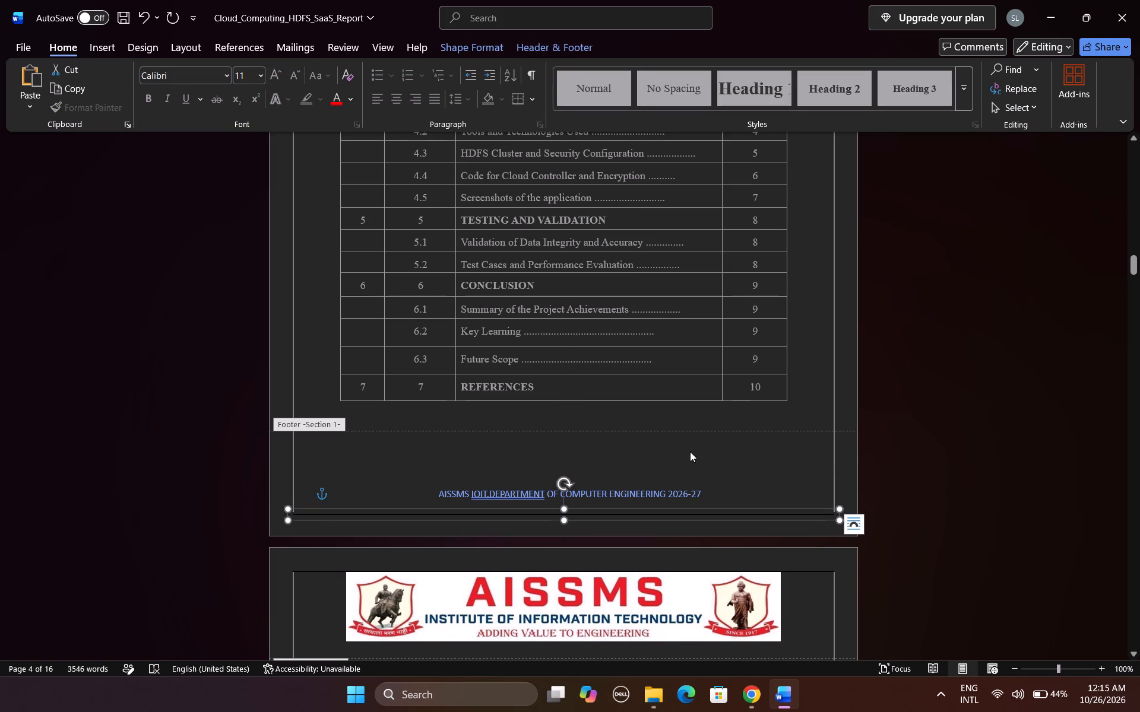
left_click(674, 495)
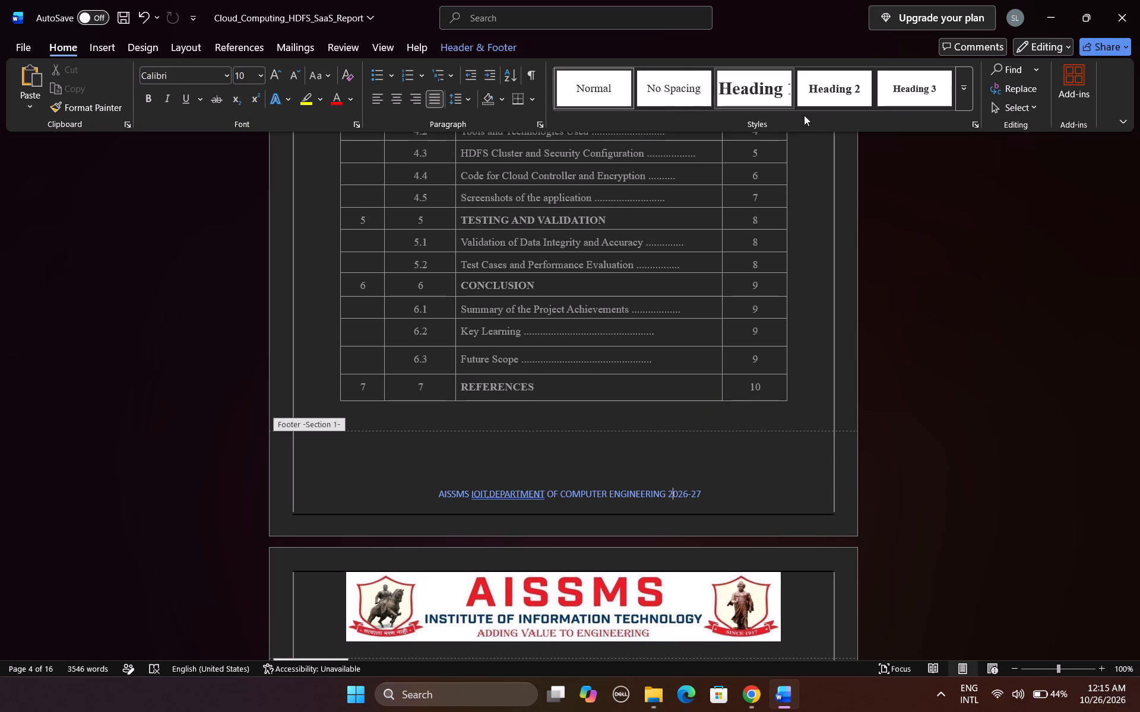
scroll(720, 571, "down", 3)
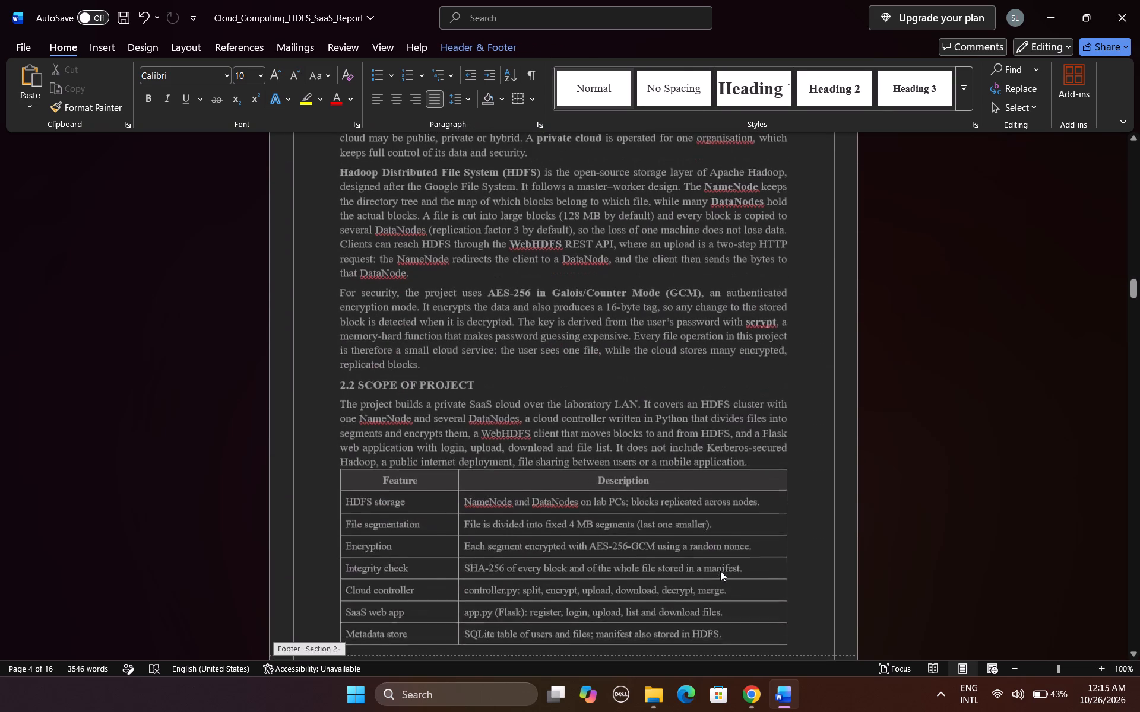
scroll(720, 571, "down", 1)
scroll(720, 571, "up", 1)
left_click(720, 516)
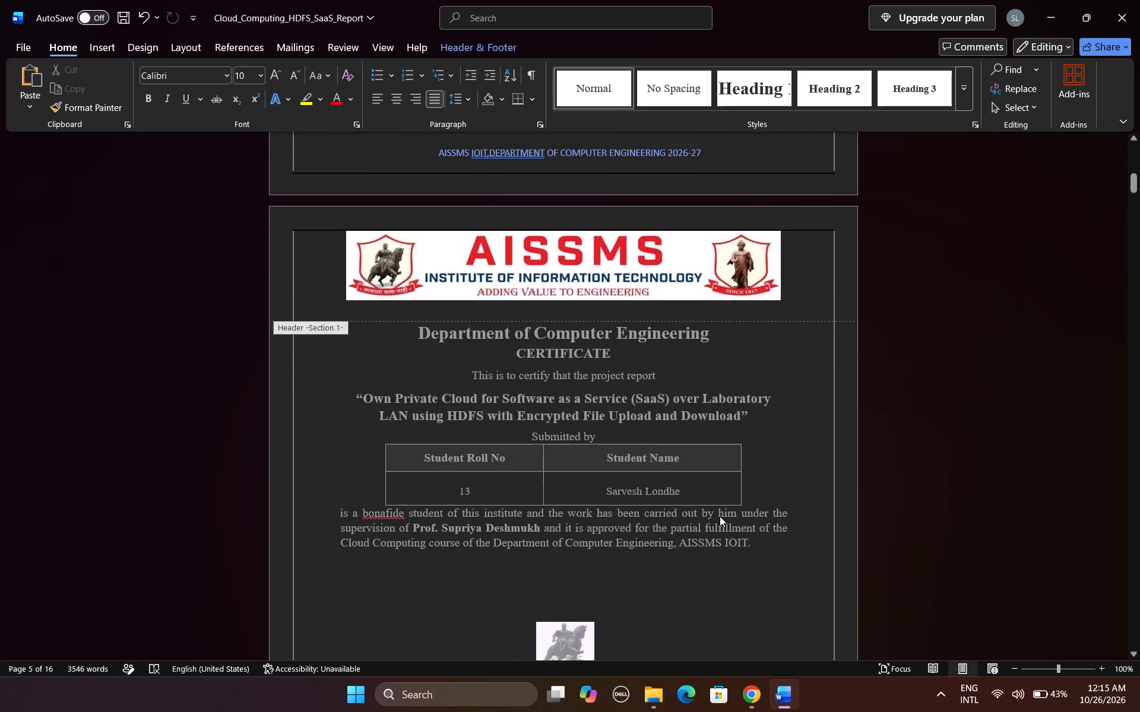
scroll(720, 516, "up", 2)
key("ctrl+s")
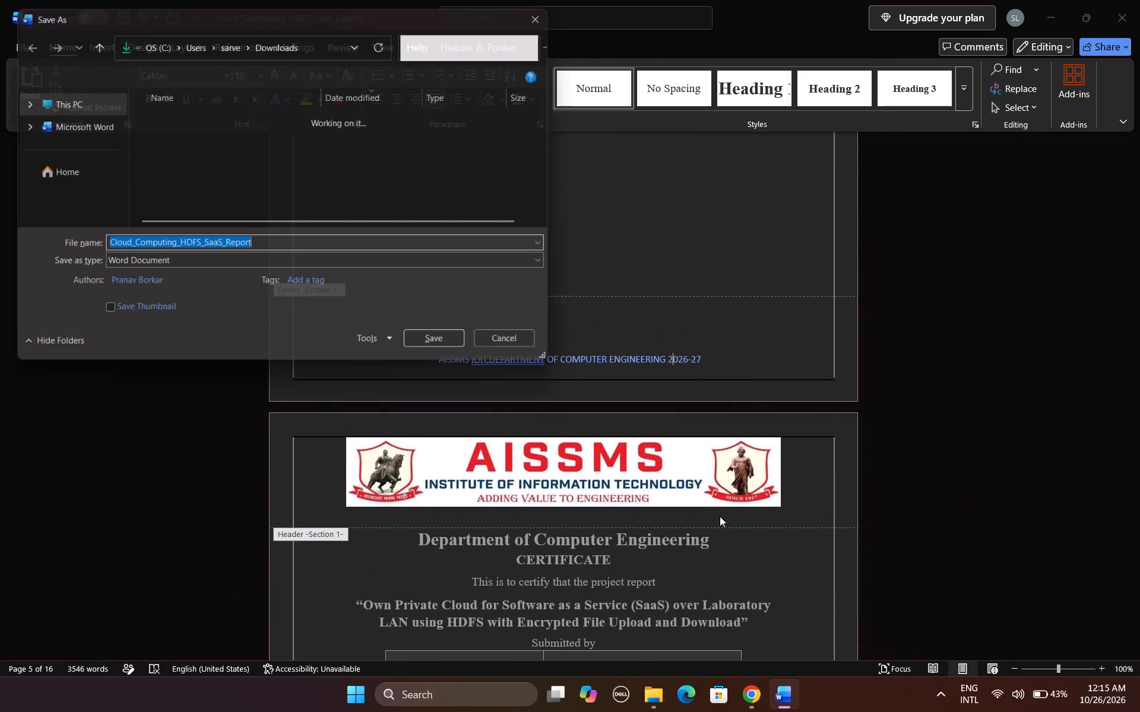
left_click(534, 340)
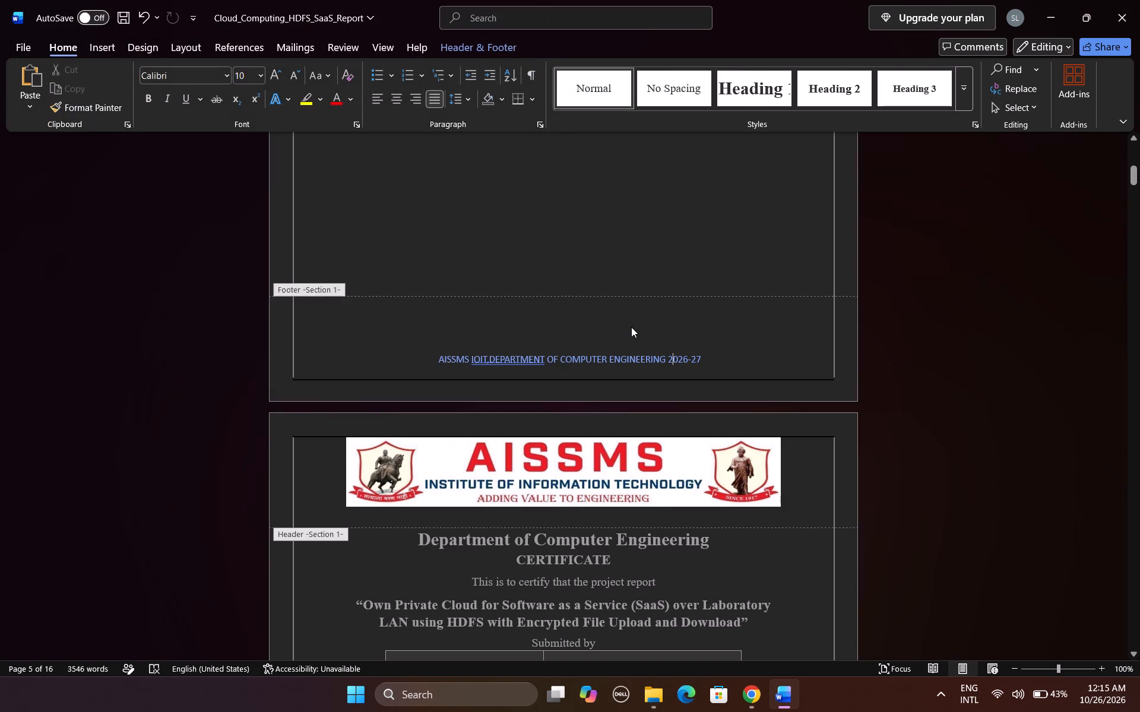
Leave footer editing and review the page layout from the cover page through the 3.2 ALGORITHM page.
double_click(631, 327)
scroll(613, 314, "down", 2)
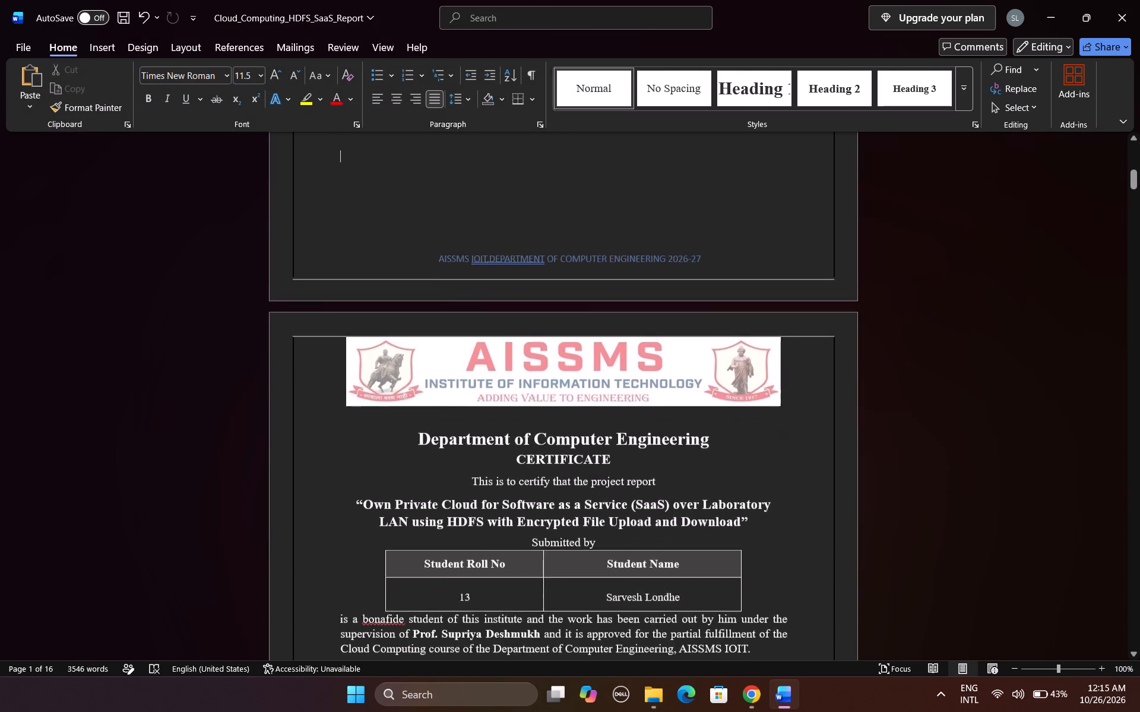
scroll(613, 314, "down", 3)
scroll(613, 314, "up", 1)
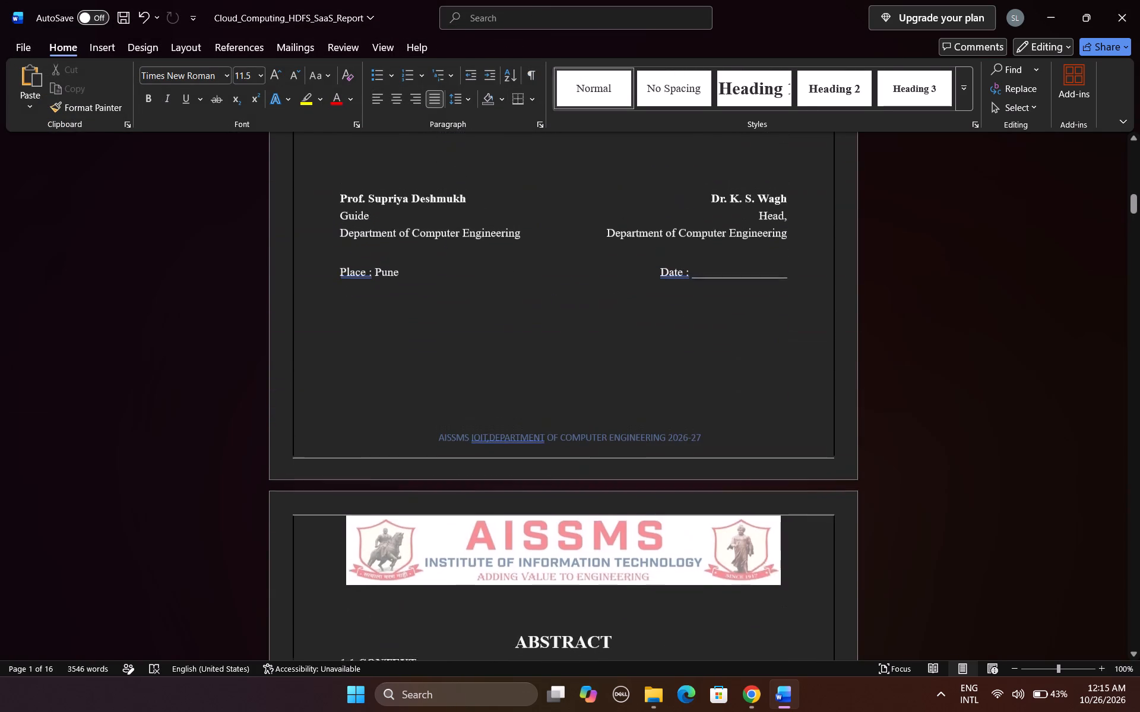
scroll(613, 314, "up", 1)
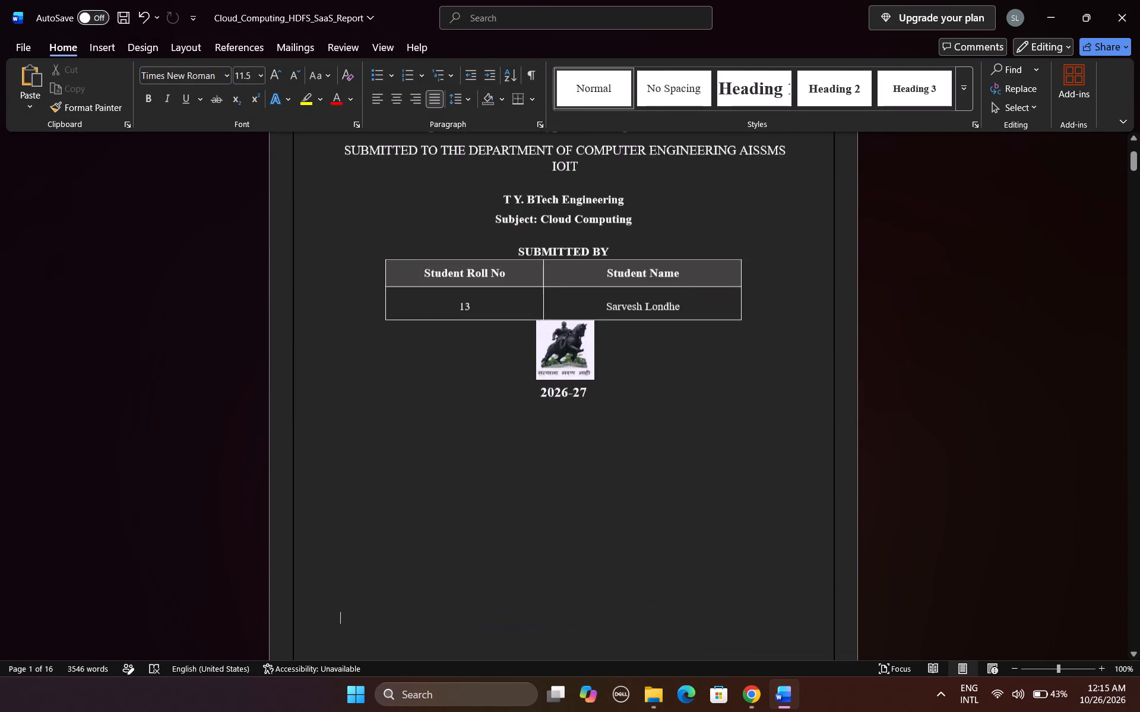
scroll(613, 314, "up", 1)
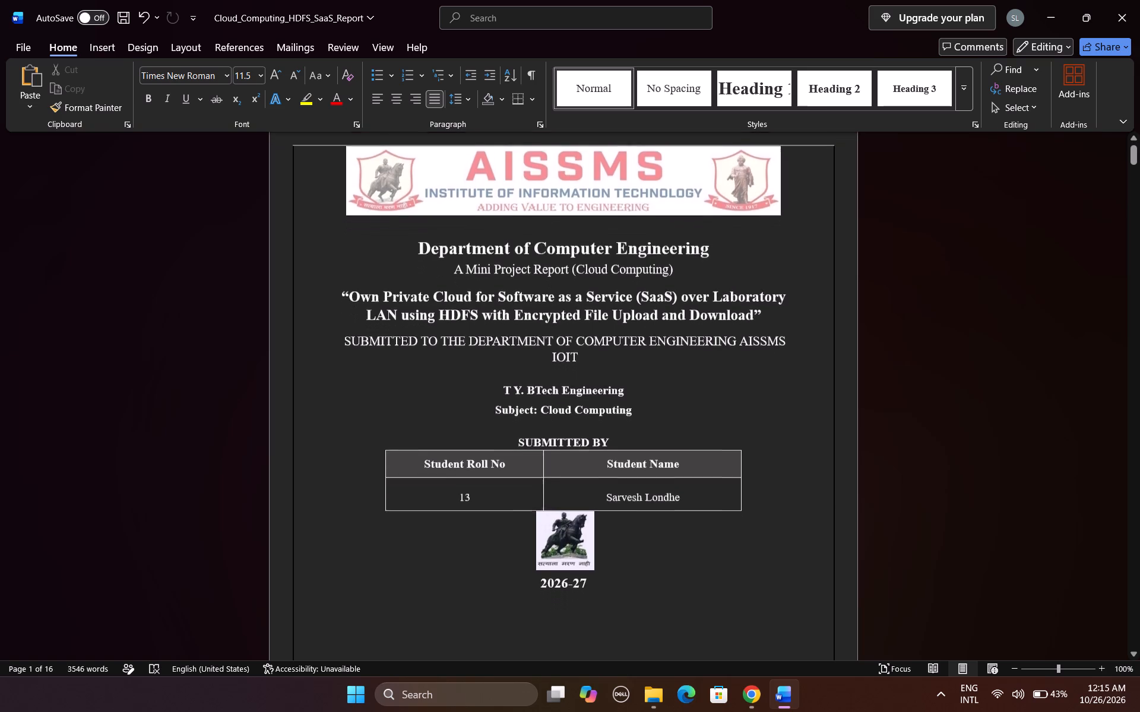
scroll(613, 314, "up", 1)
scroll(613, 314, "down", 2)
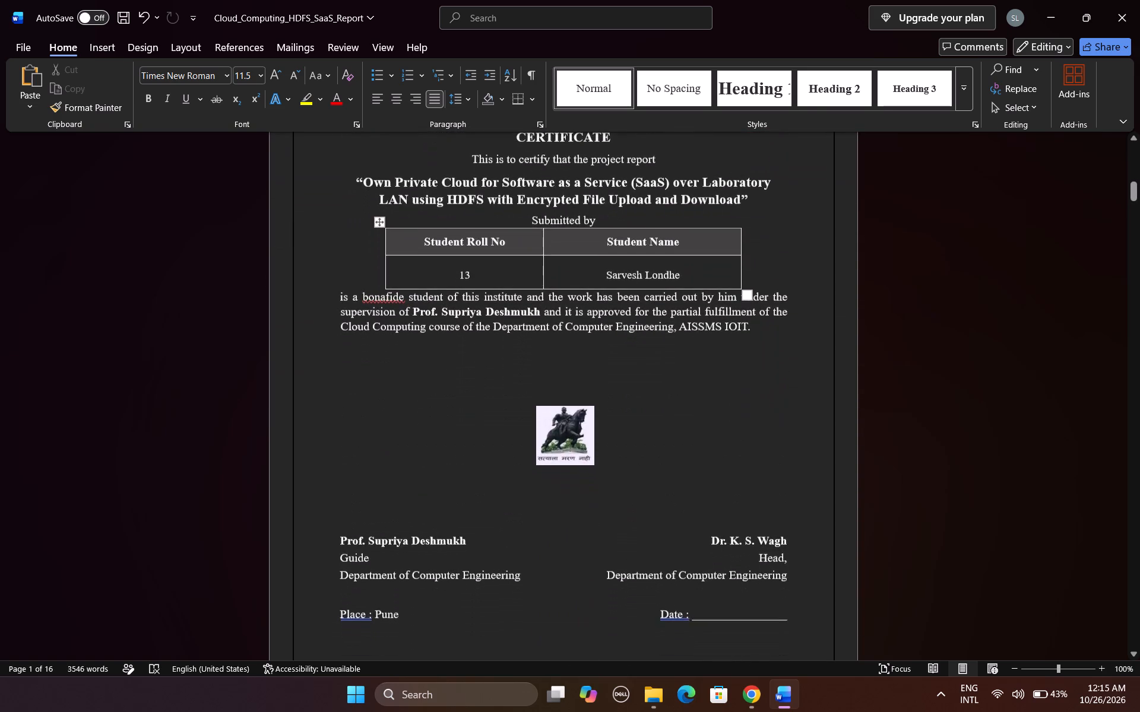
scroll(613, 314, "down", 2)
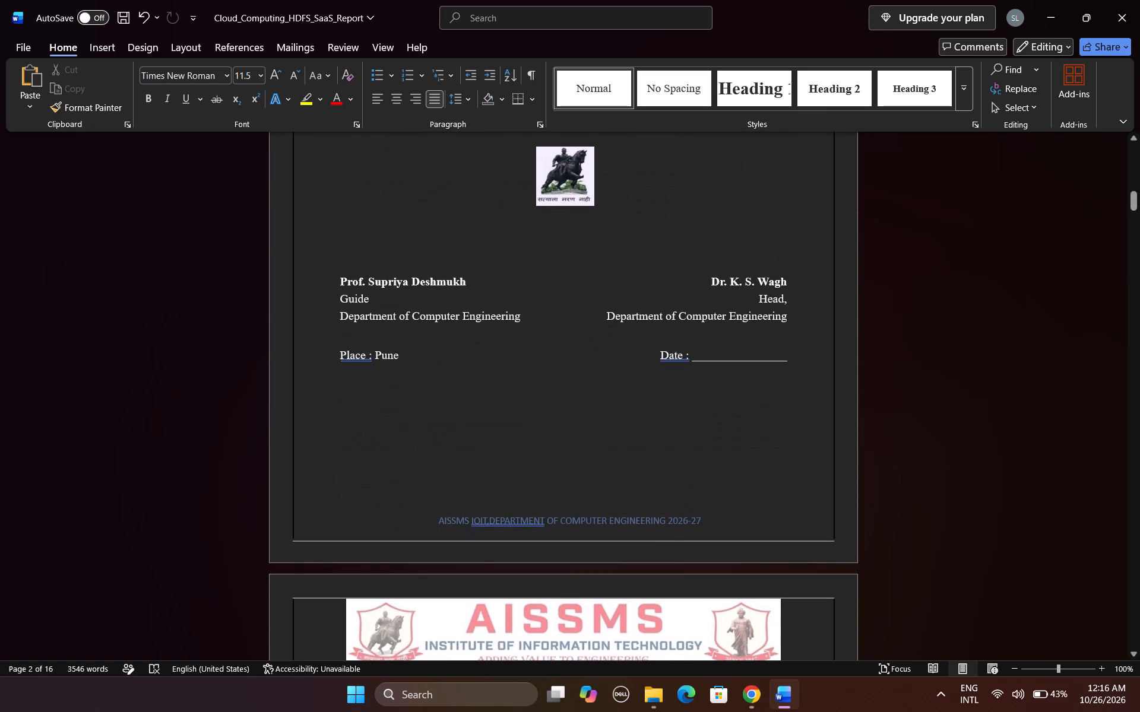
scroll(613, 314, "down", 6)
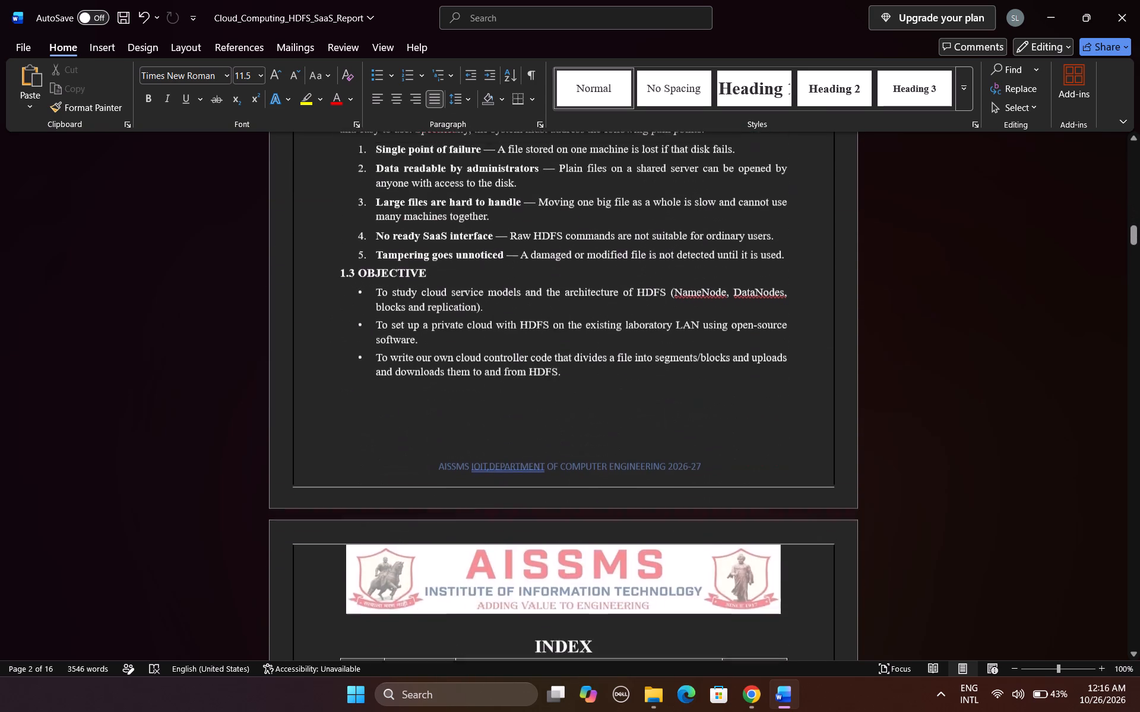
scroll(613, 314, "down", 3)
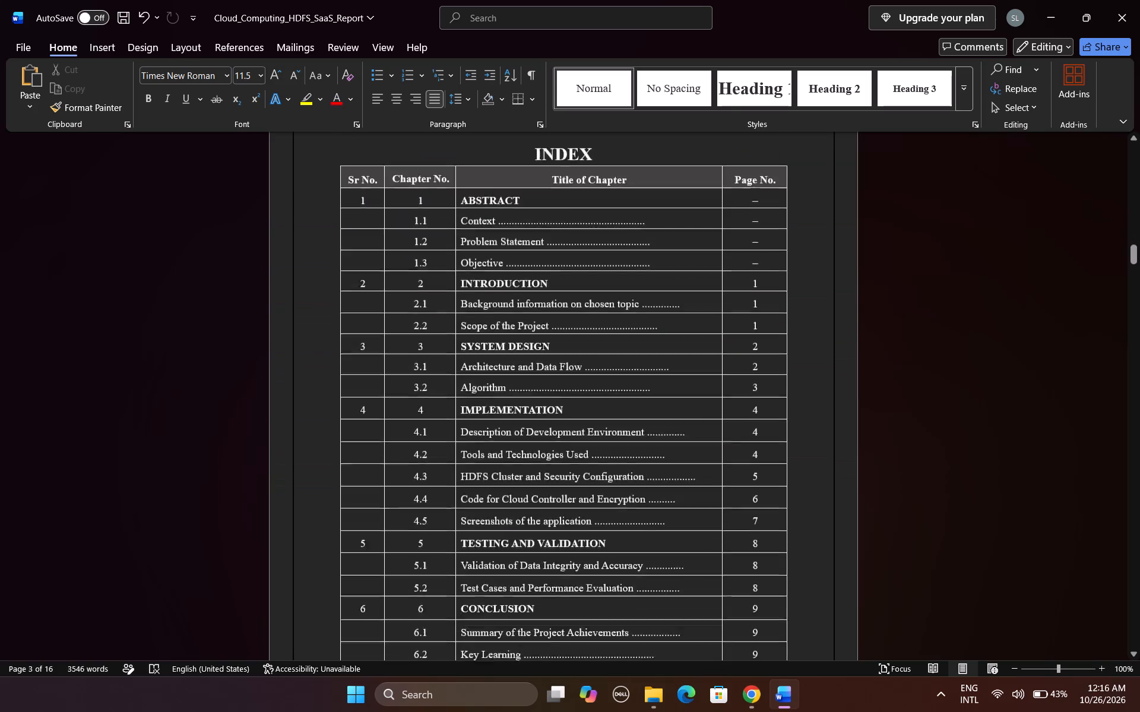
scroll(613, 314, "down", 4)
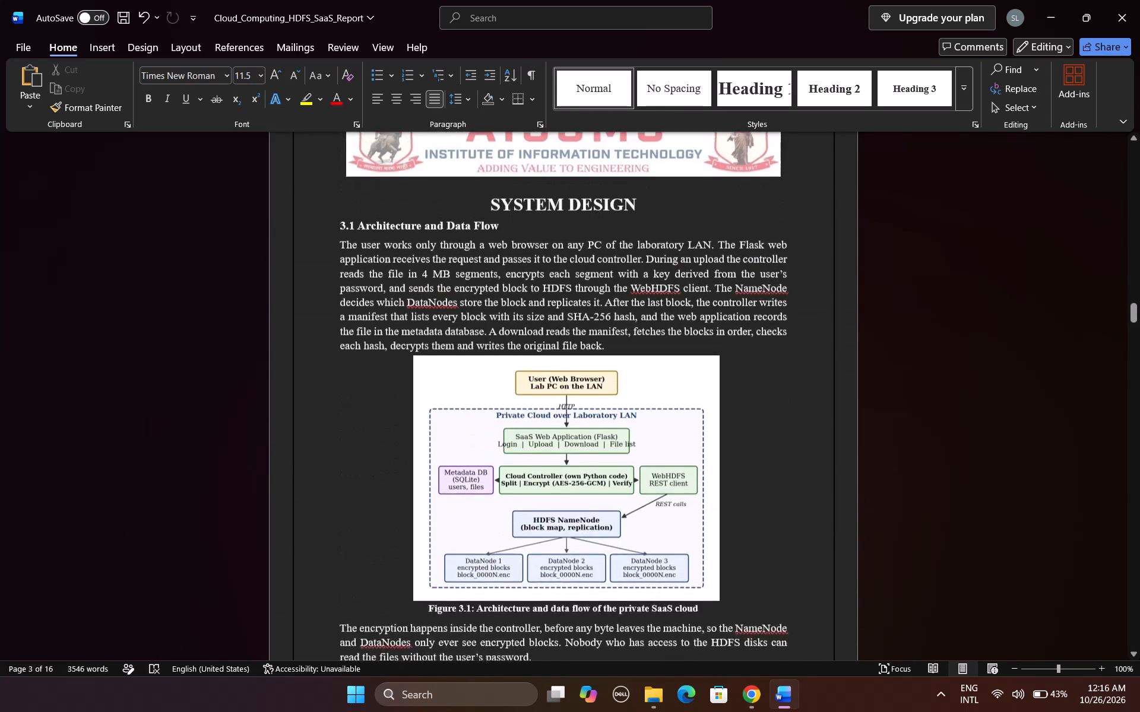
scroll(613, 314, "down", 3)
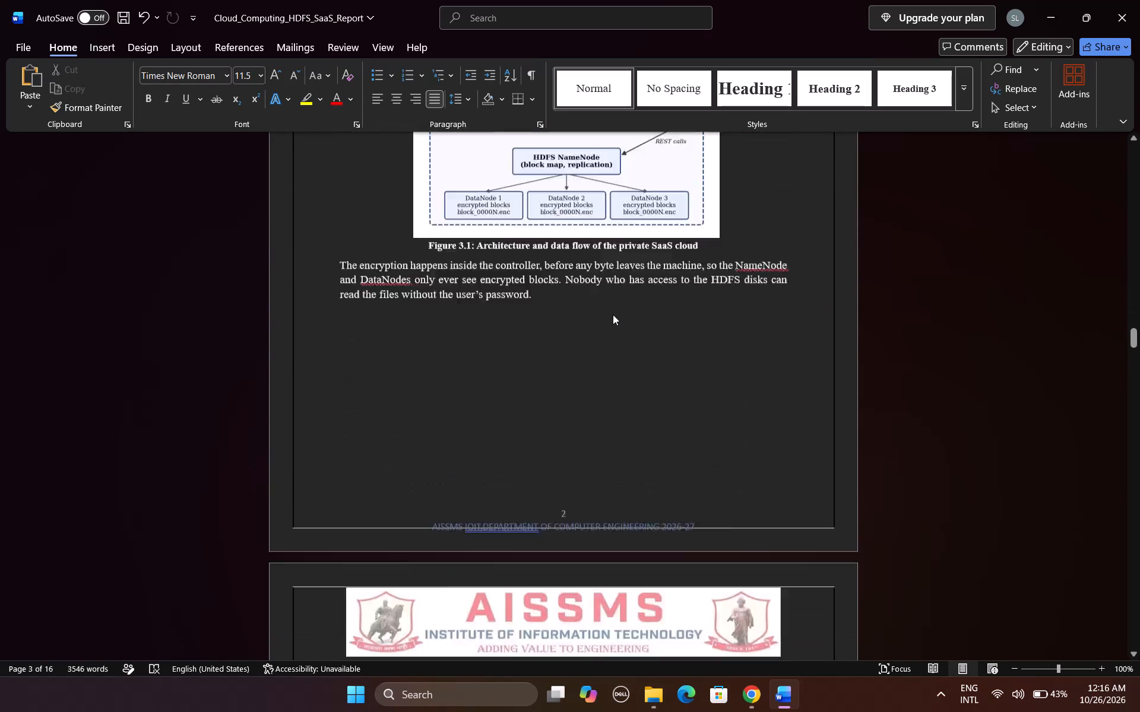
scroll(613, 314, "down", 2)
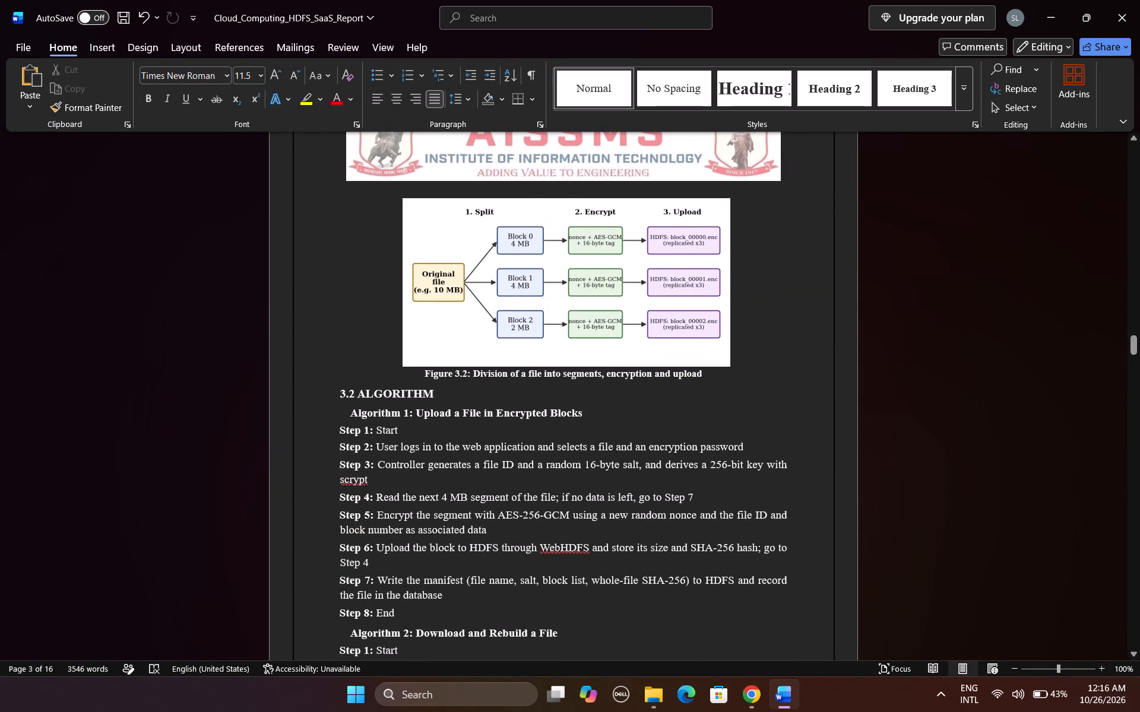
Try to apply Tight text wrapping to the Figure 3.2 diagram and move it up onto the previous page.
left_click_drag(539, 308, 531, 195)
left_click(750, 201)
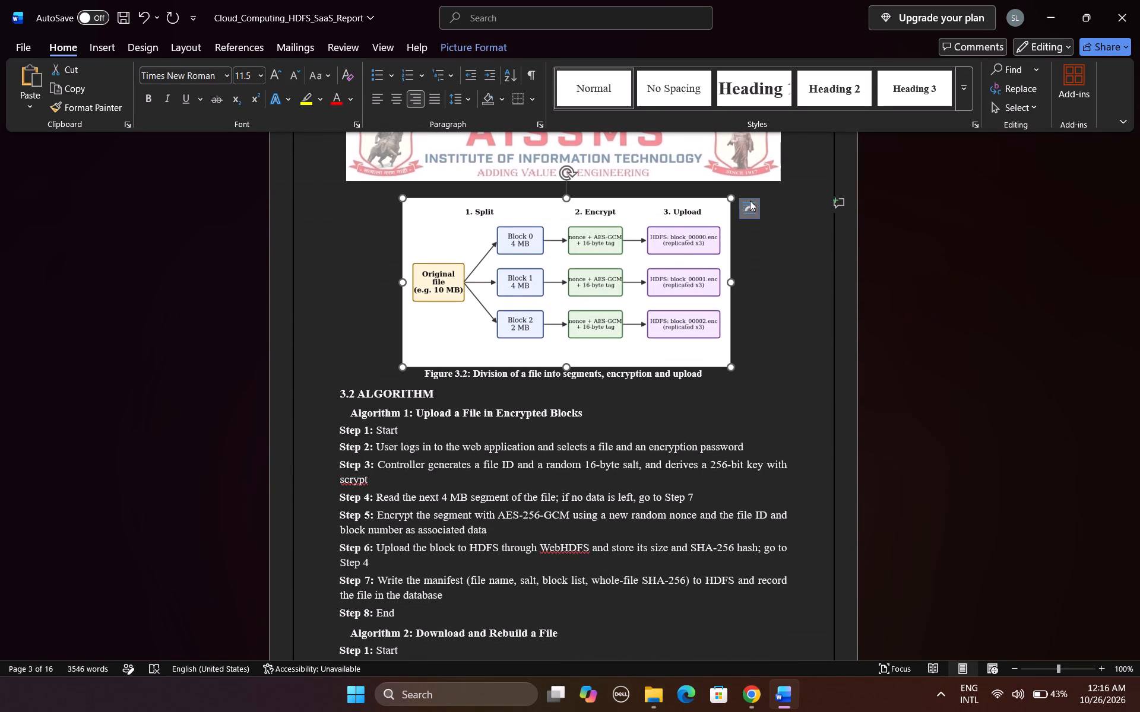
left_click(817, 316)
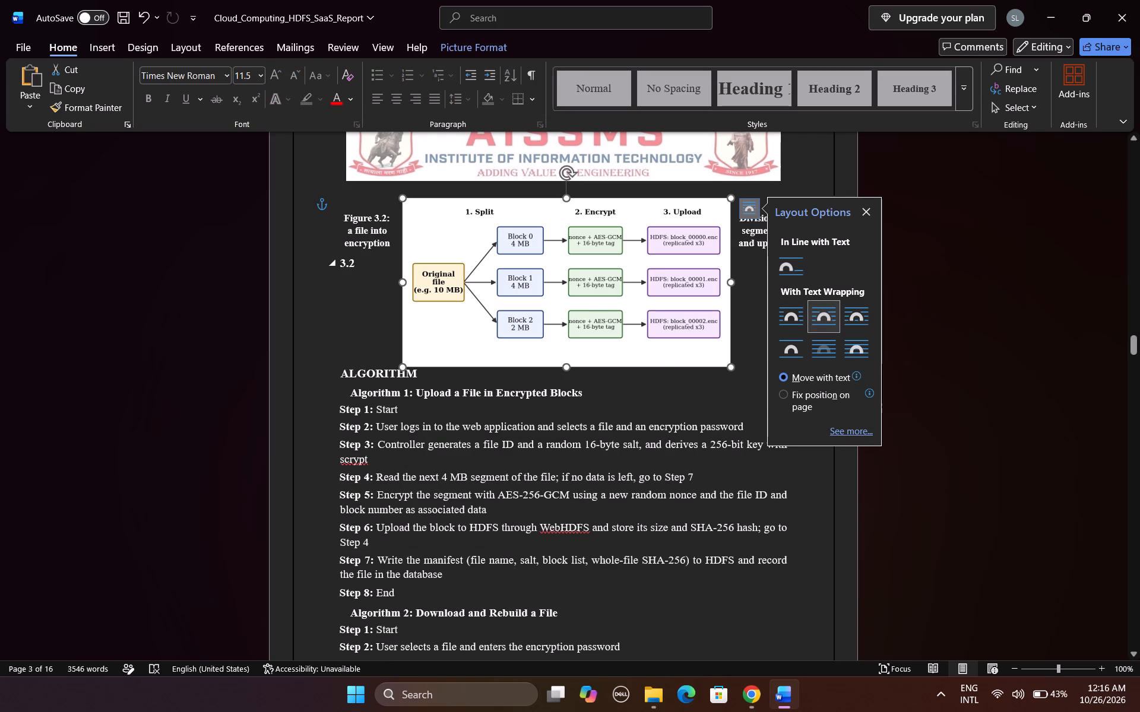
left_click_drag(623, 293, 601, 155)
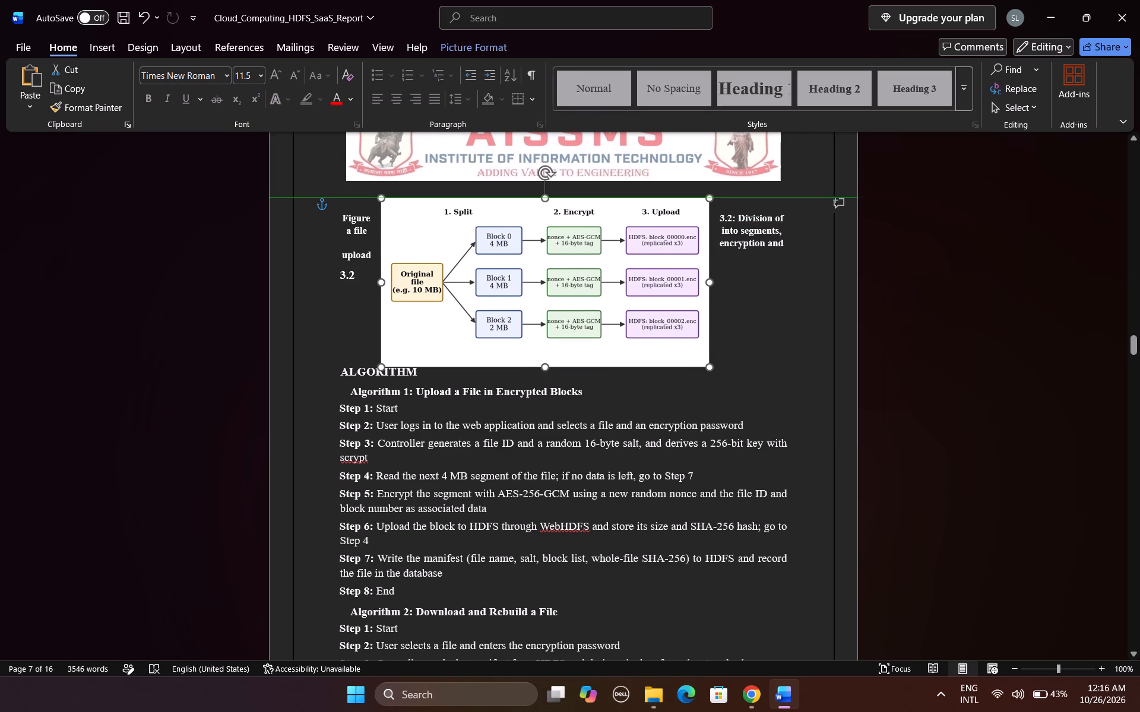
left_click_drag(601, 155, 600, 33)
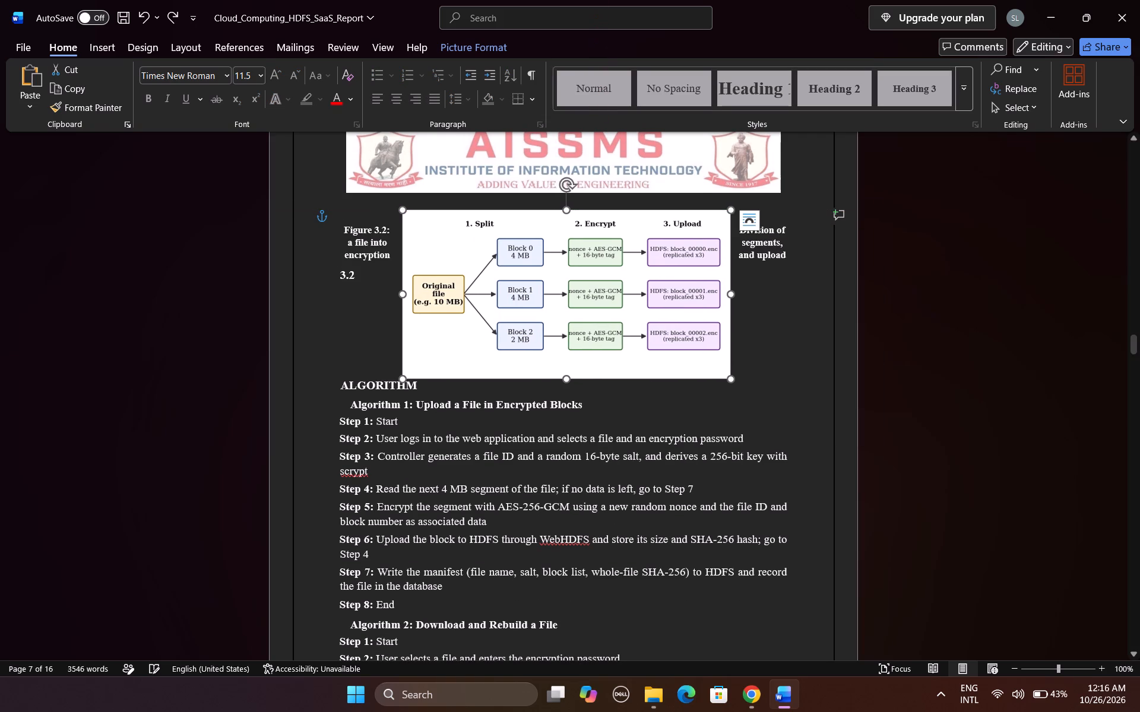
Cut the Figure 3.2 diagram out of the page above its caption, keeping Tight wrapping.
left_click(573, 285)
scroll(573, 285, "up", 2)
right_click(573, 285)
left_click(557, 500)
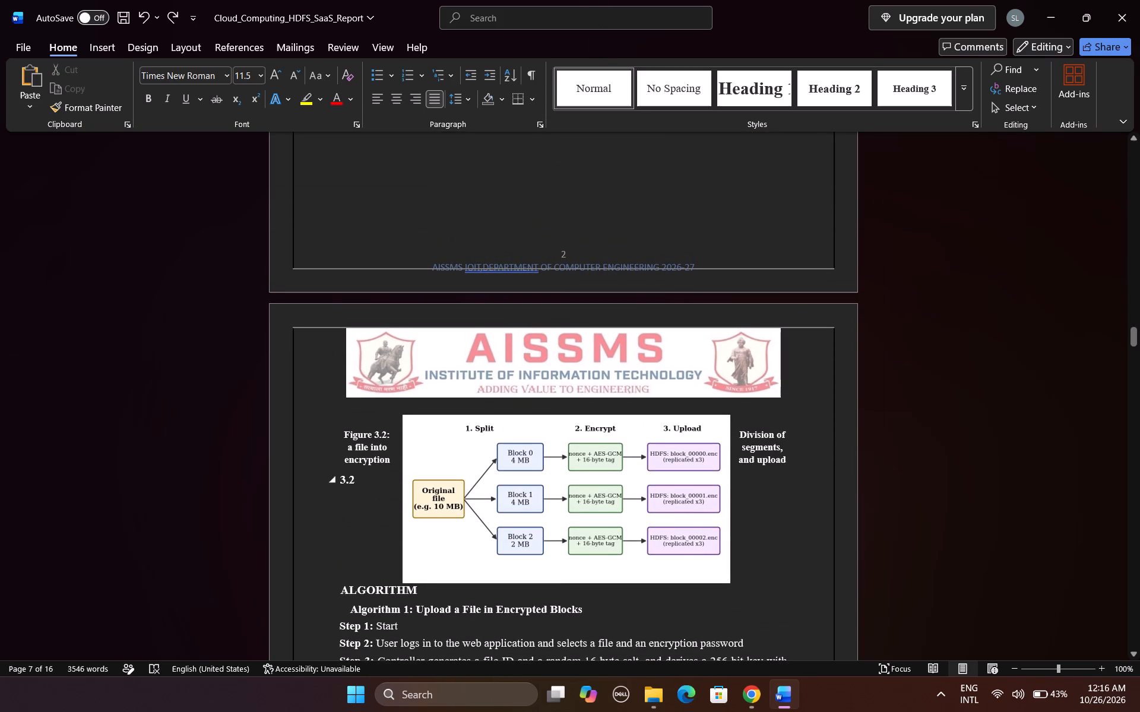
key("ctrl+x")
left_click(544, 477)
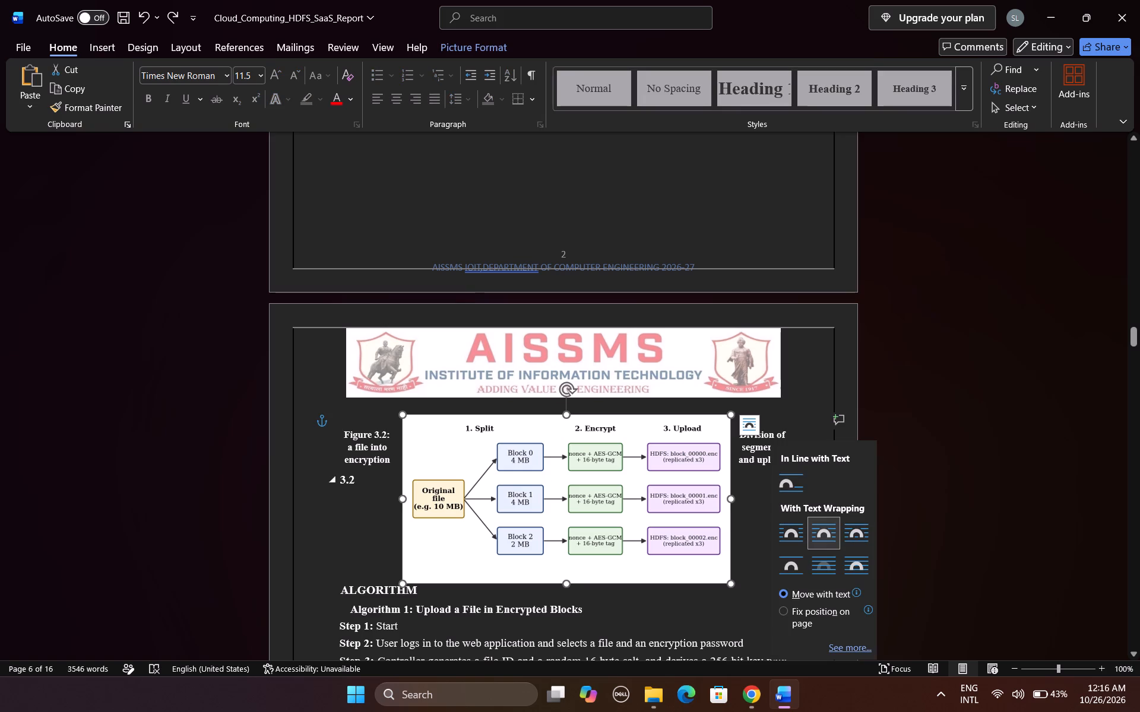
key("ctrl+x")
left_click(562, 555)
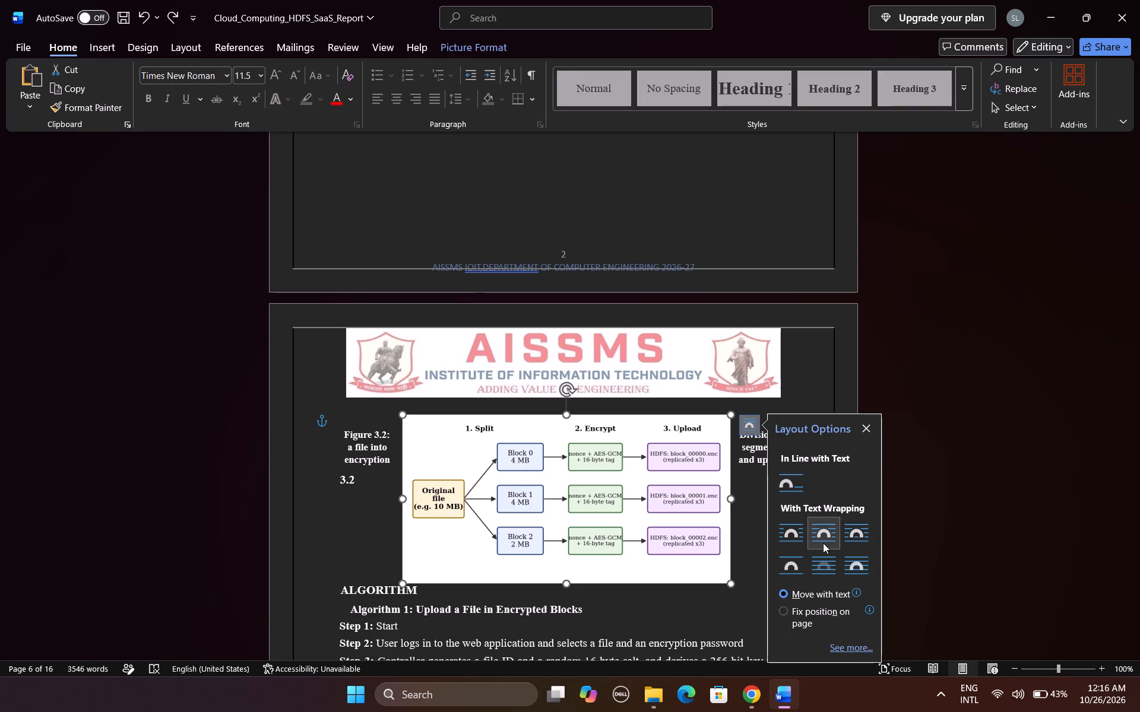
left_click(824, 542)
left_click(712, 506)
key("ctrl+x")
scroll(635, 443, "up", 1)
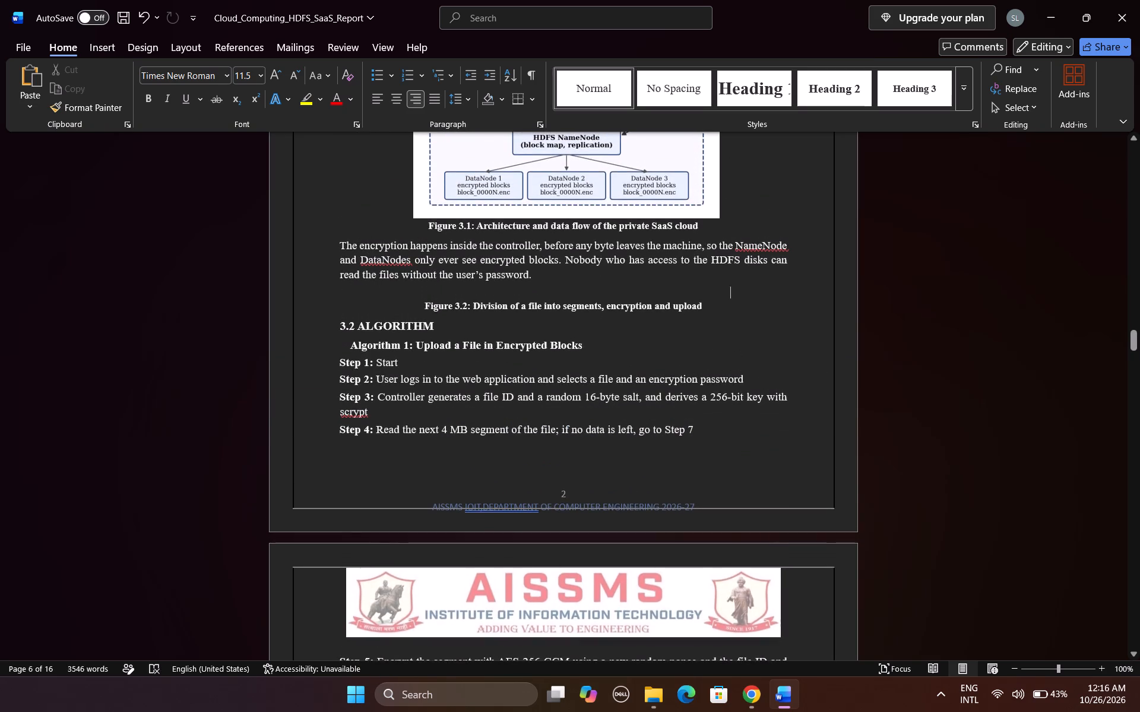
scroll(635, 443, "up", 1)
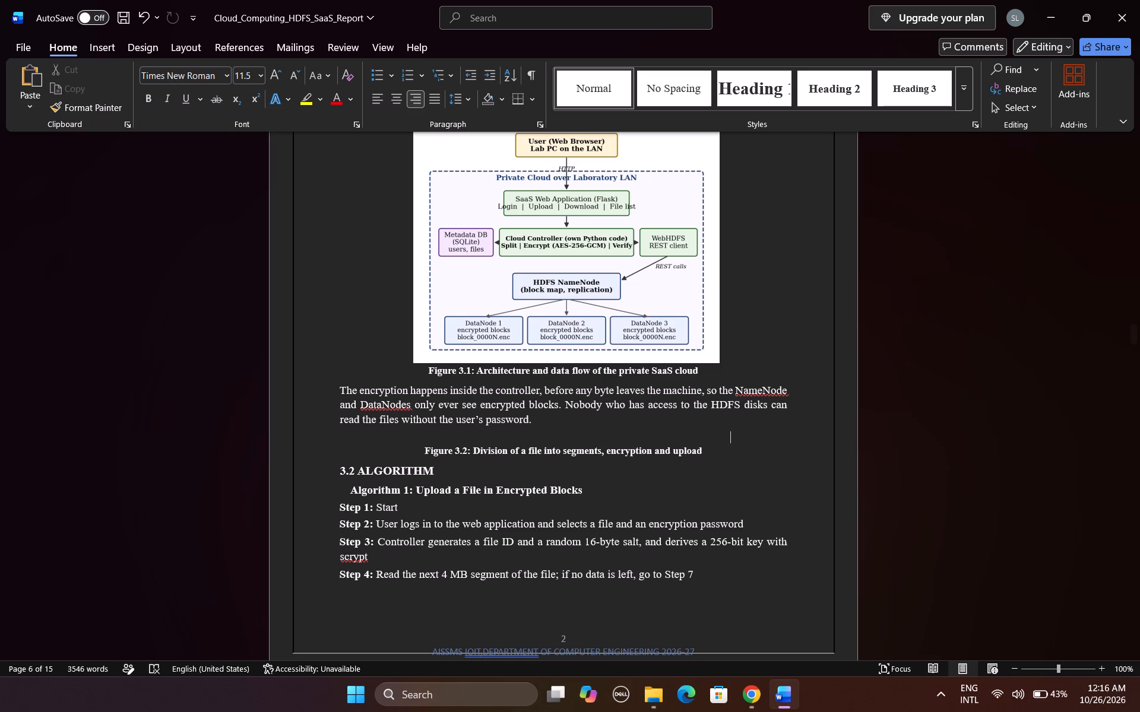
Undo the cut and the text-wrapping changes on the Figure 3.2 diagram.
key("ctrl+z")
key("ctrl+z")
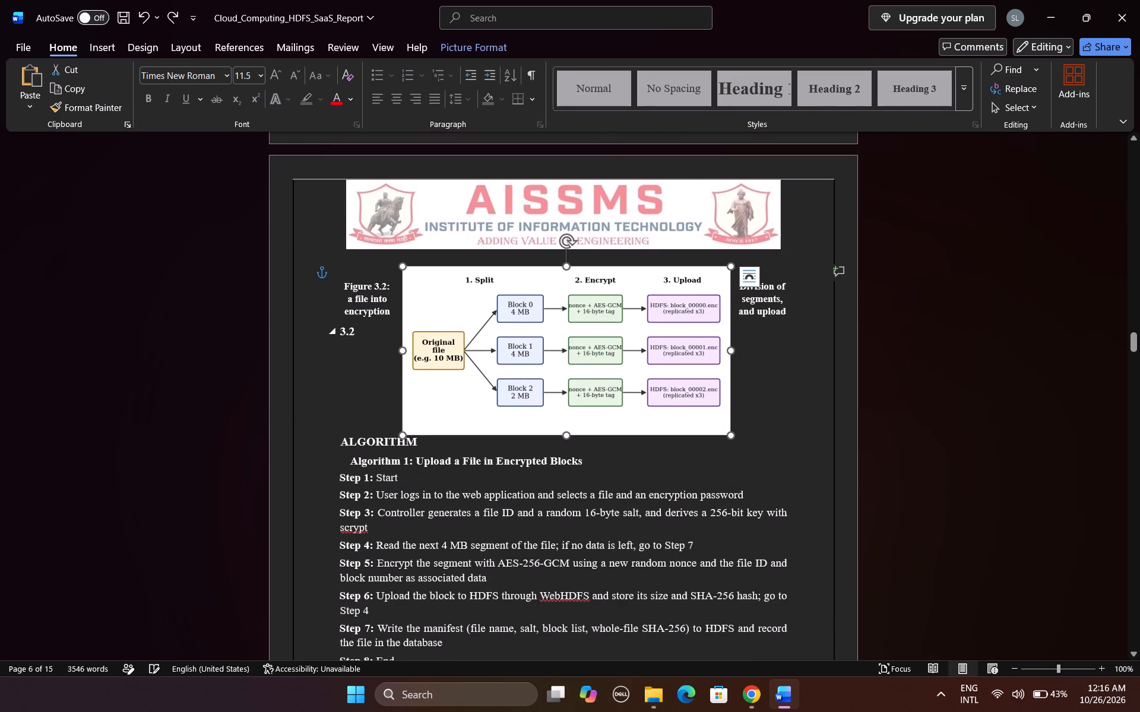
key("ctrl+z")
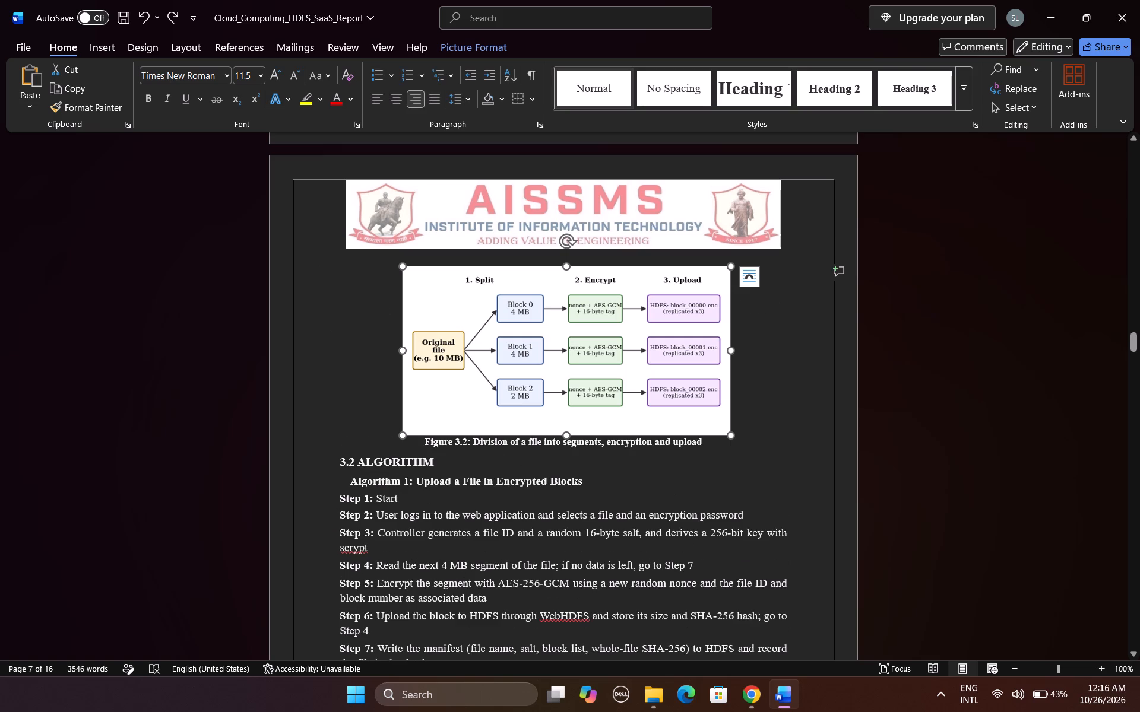
Review the page layout from the algorithm pages through IMPLEMENTATION to the start of TESTING AND VALIDATION.
scroll(581, 414, "down", 9)
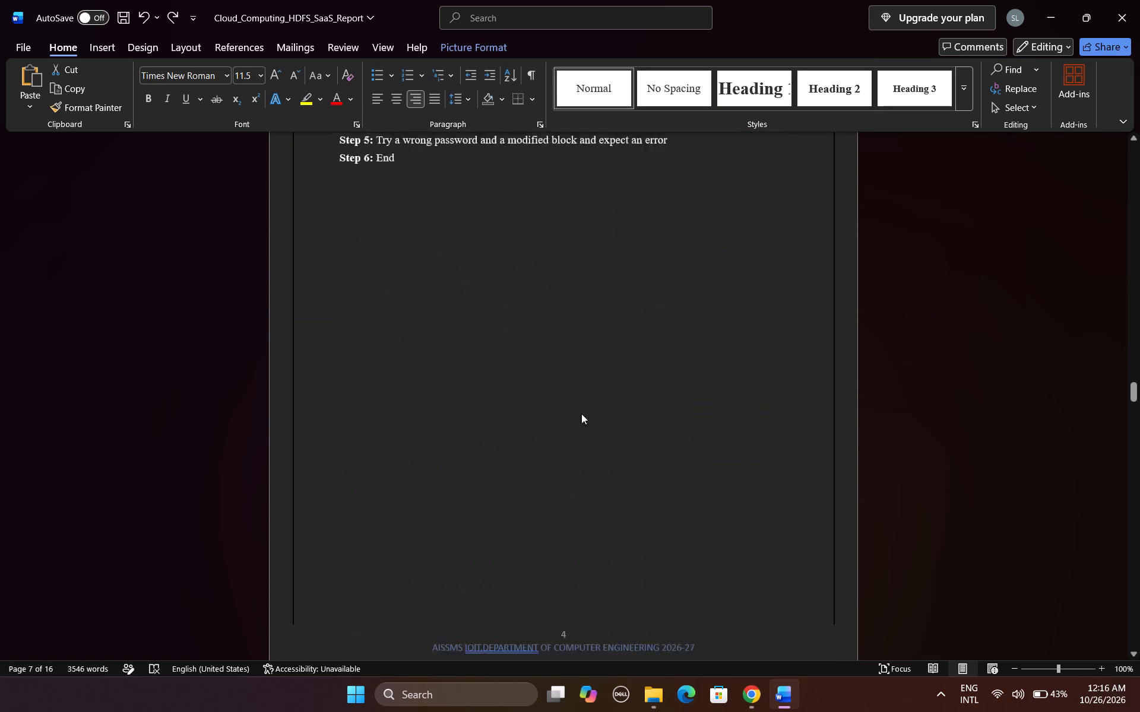
scroll(581, 414, "down", 3)
scroll(581, 414, "up", 1)
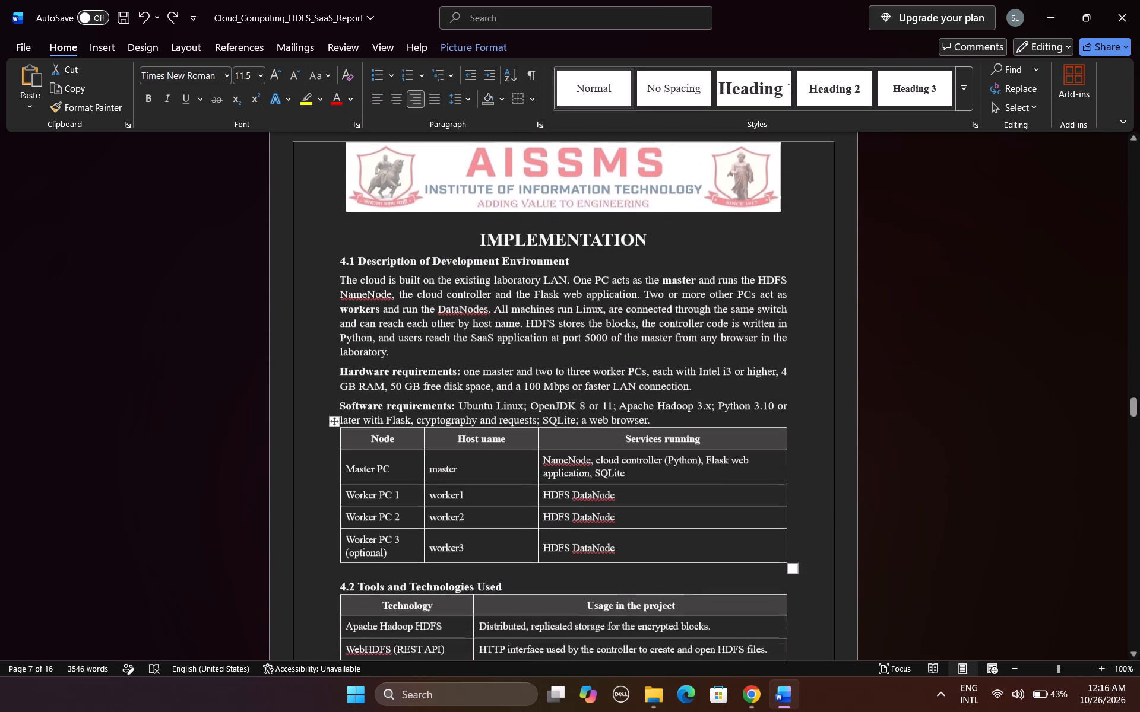
scroll(581, 414, "up", 1)
scroll(581, 414, "down", 2)
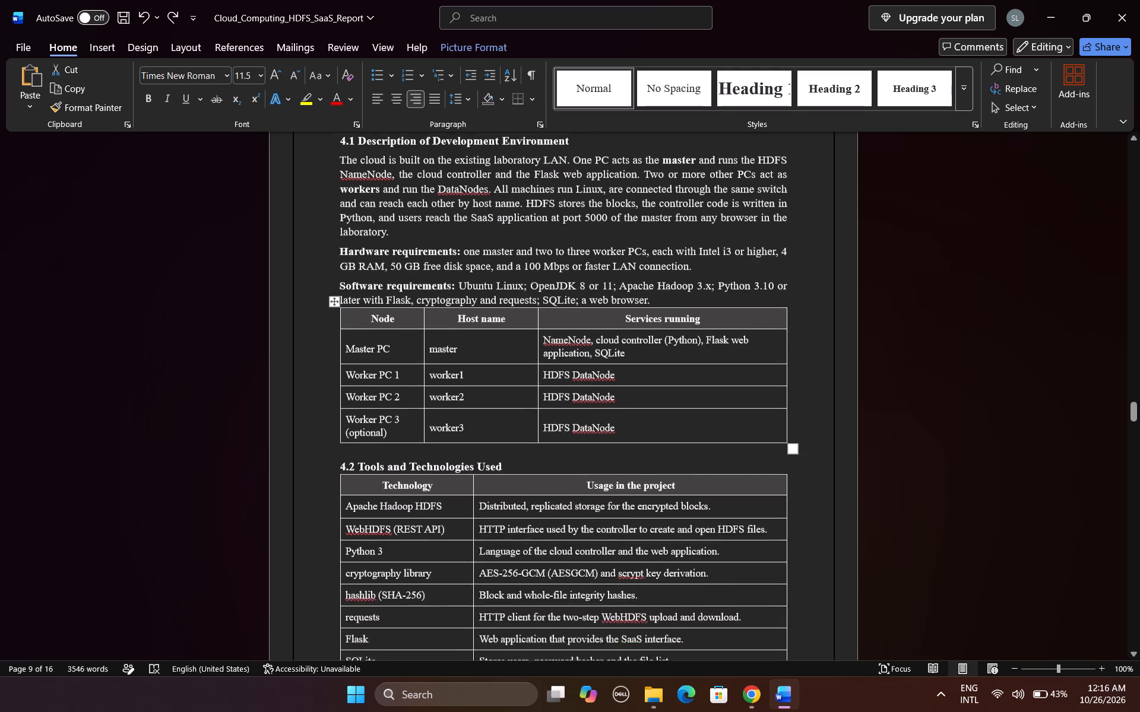
scroll(581, 414, "down", 8)
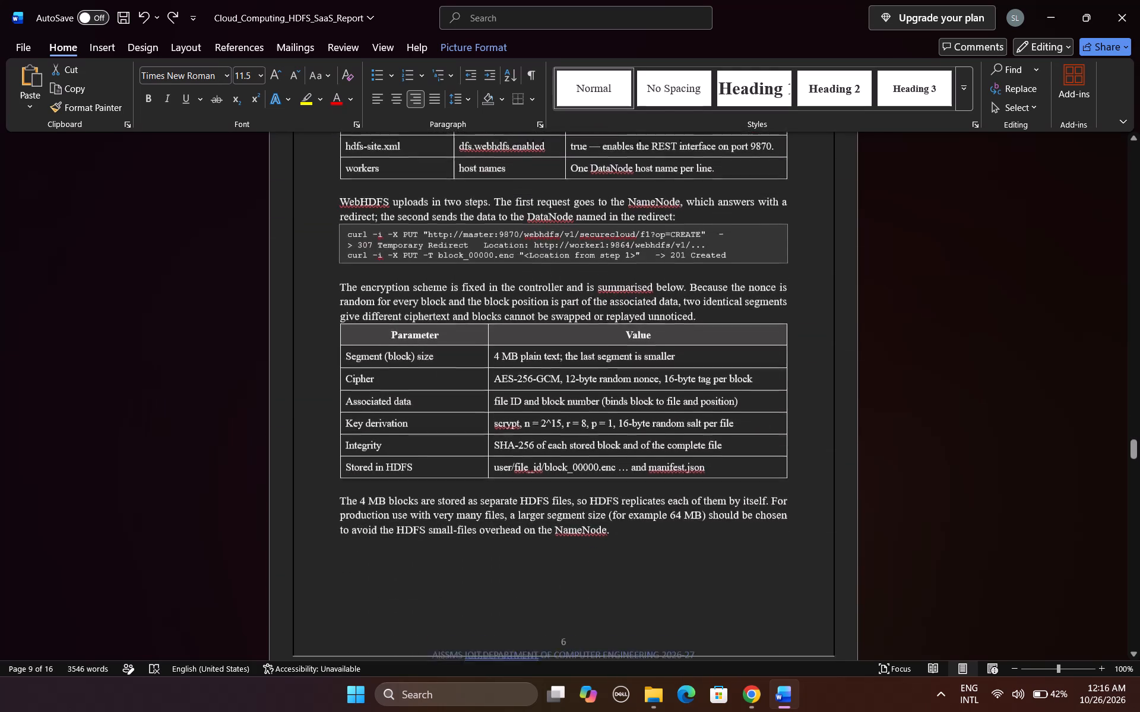
scroll(581, 414, "down", 18)
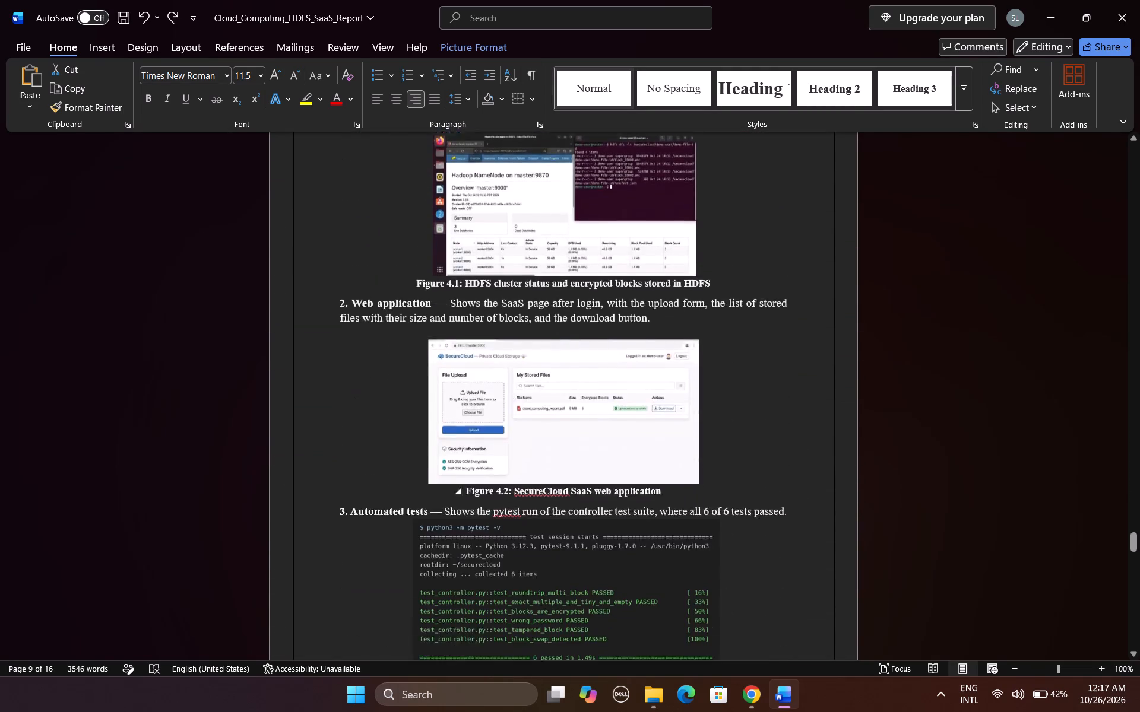
scroll(581, 414, "down", 3)
Examine the layout and footers of the Figure 4.1 to 4.3 page, the TESTING AND VALIDATION tables and the start of CONCLUSION.
scroll(581, 414, "up", 2)
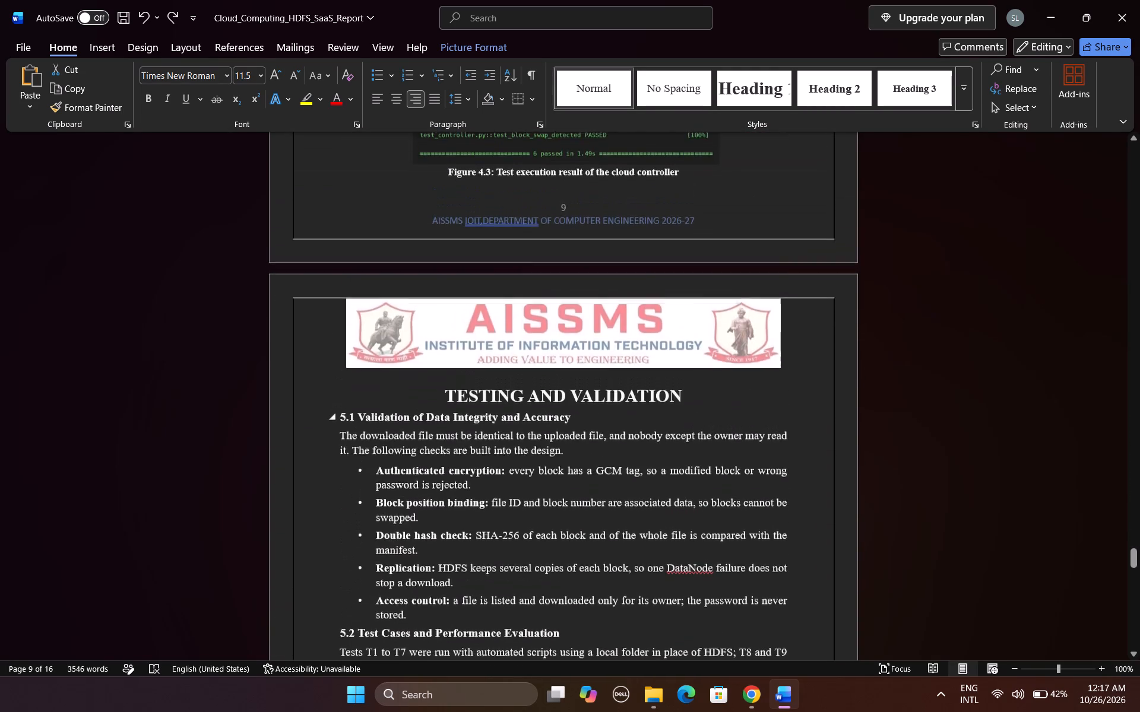
scroll(581, 414, "up", 1)
scroll(581, 414, "right", 1)
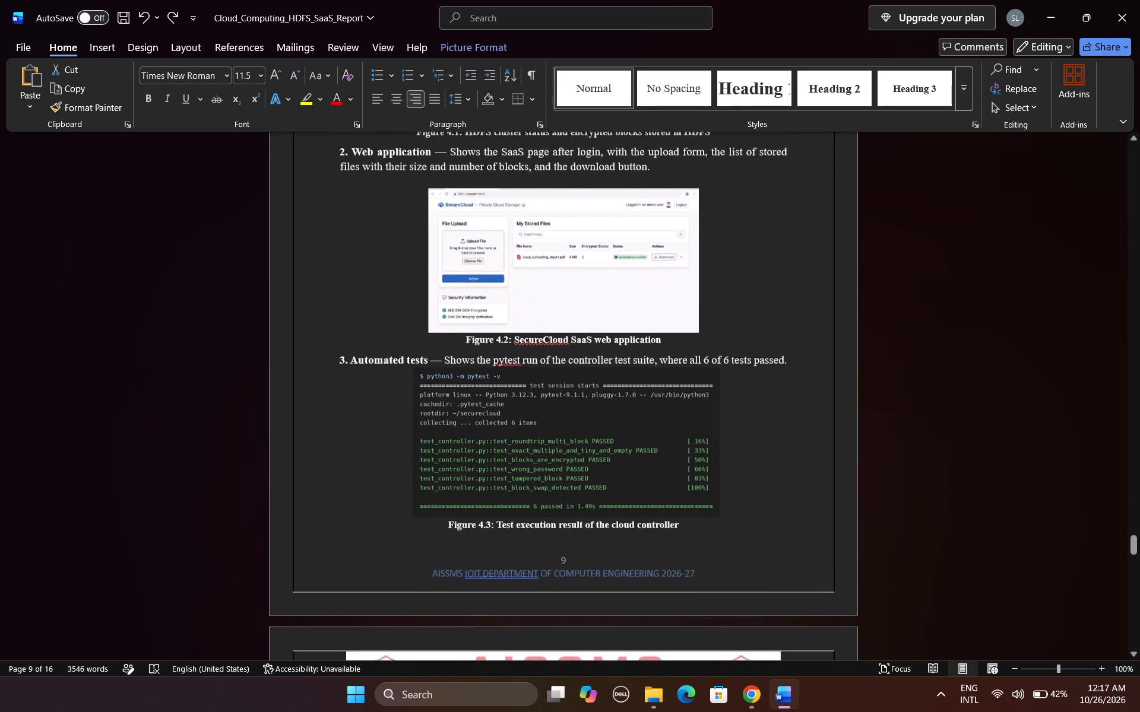
scroll(581, 414, "right", 2)
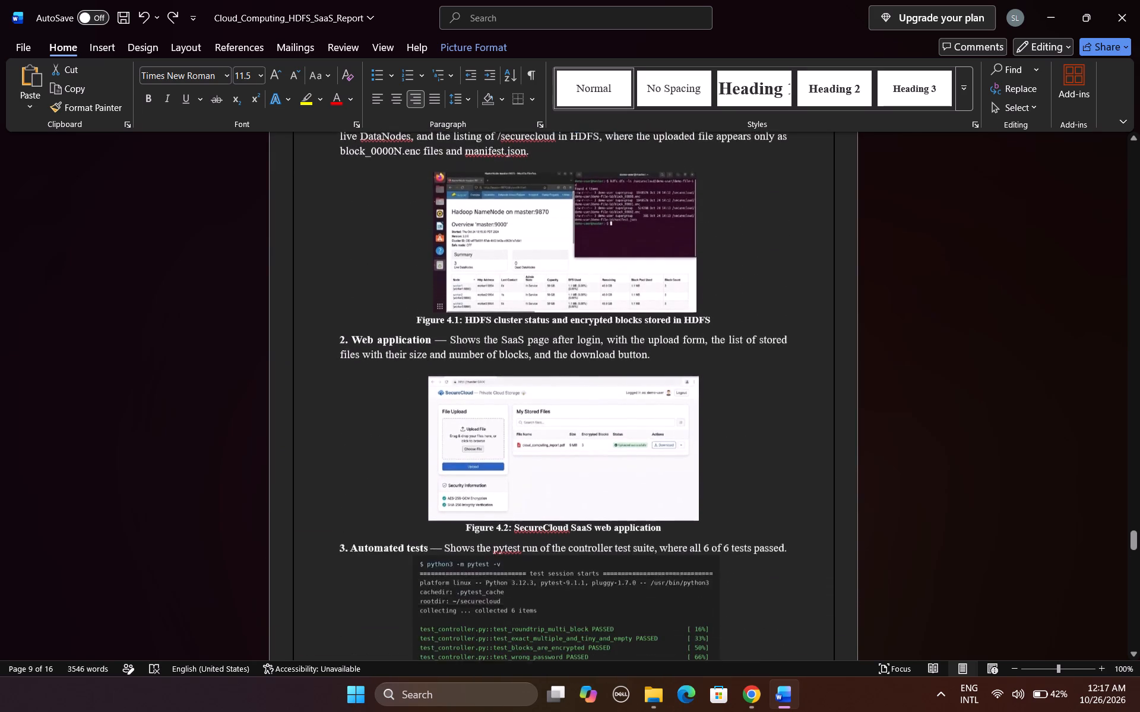
scroll(581, 414, "right", 1)
scroll(581, 414, "down", 5)
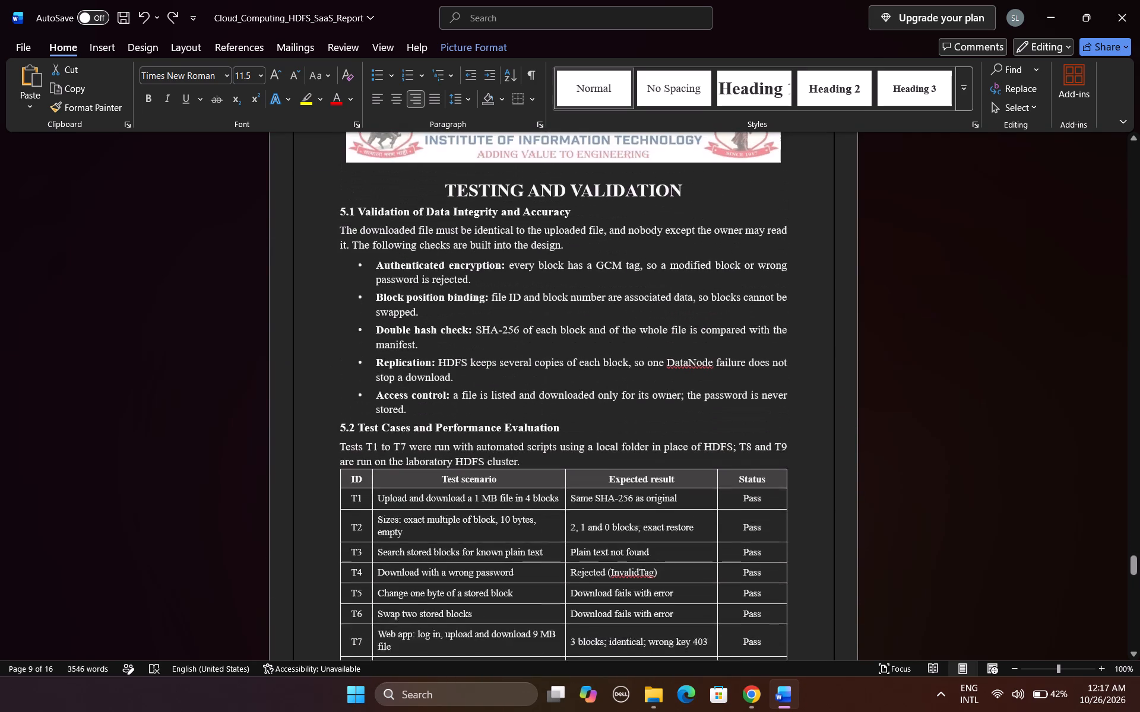
scroll(581, 414, "down", 2)
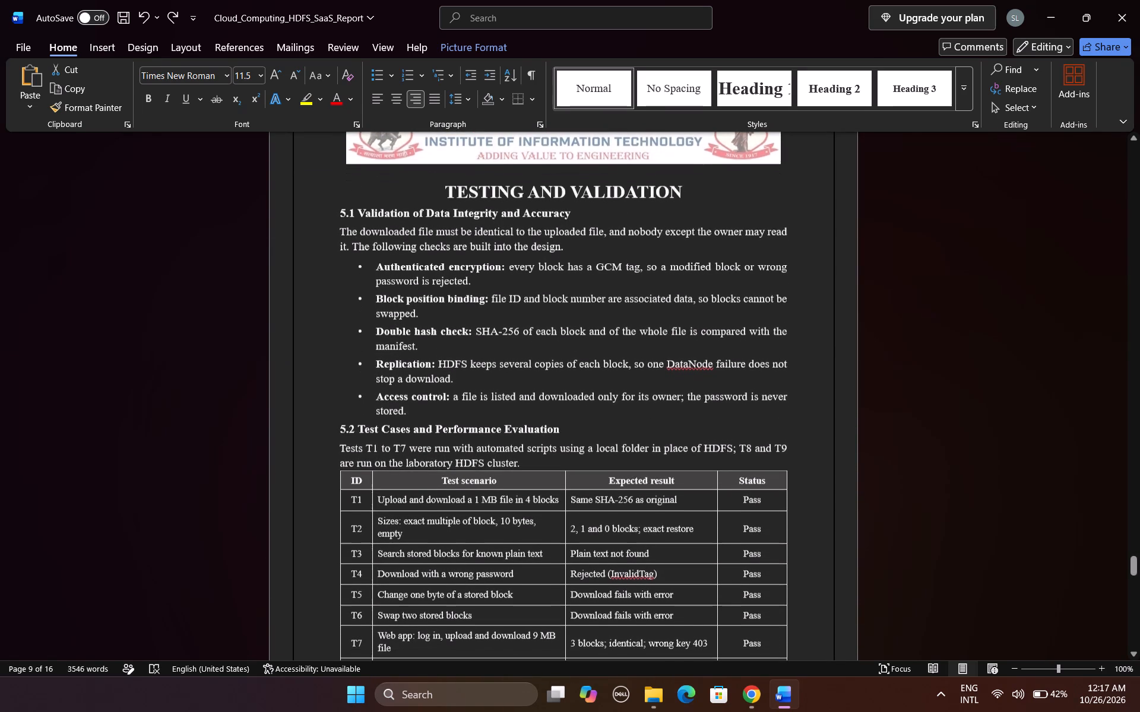
scroll(581, 414, "down", 2)
scroll(581, 414, "up", 1)
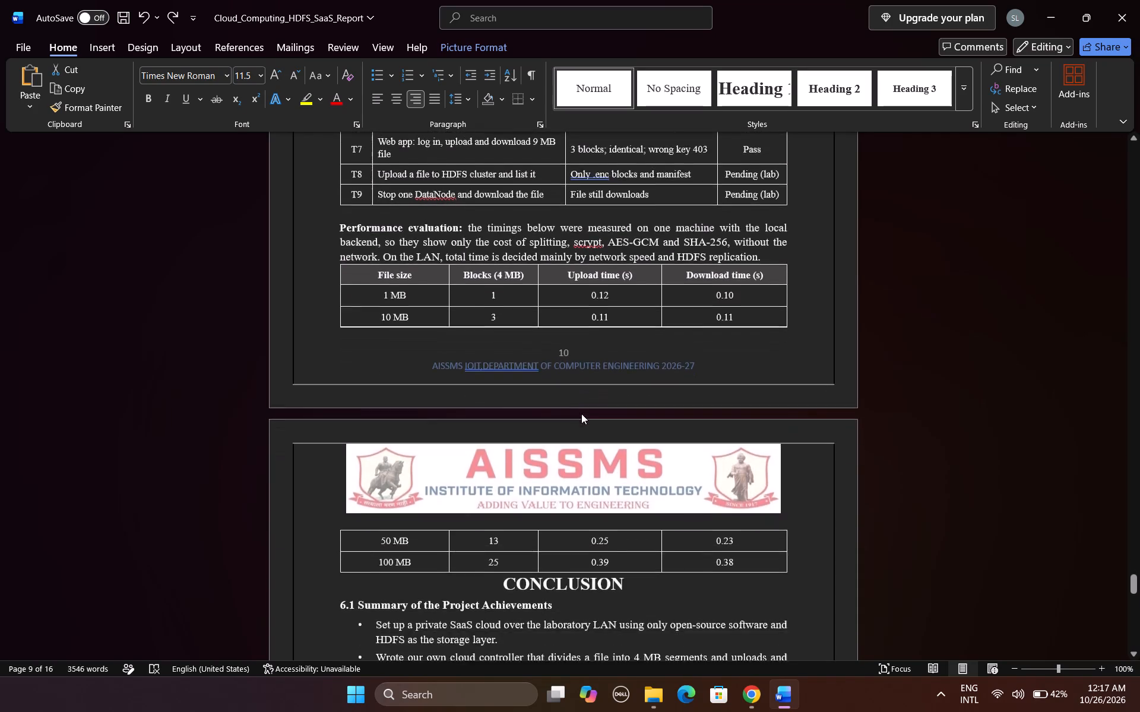
scroll(581, 414, "up", 2)
scroll(581, 414, "down", 6)
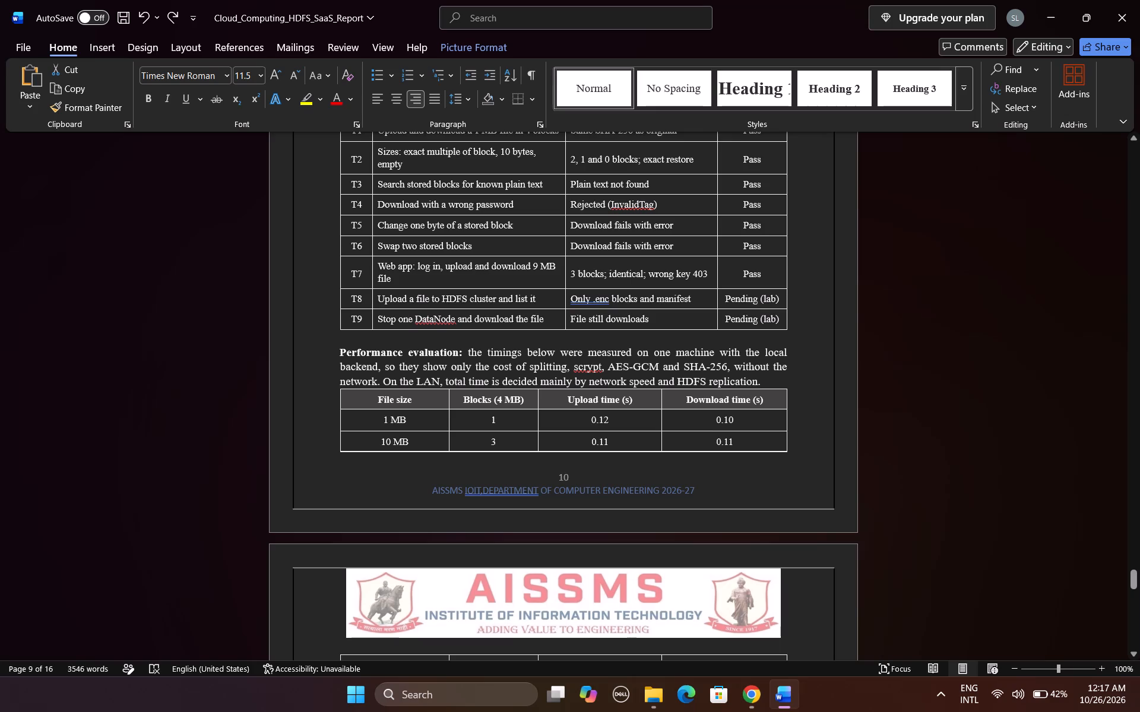
scroll(581, 414, "up", 6)
scroll(581, 414, "down", 1)
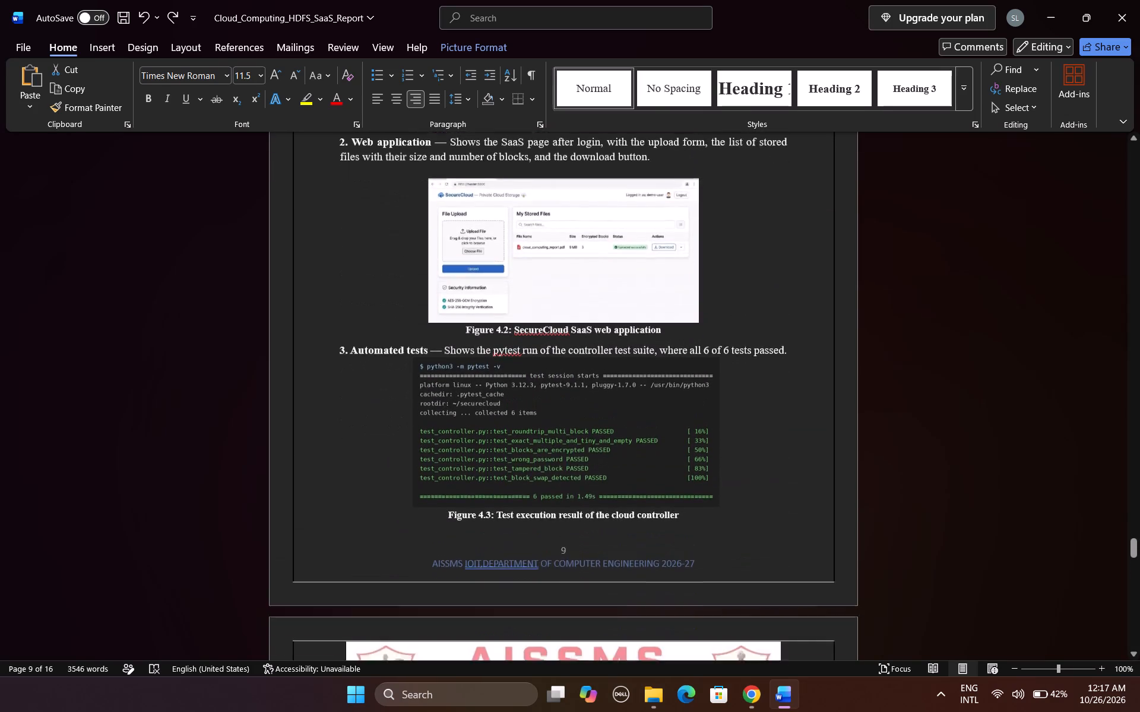
scroll(581, 414, "down", 1)
scroll(581, 414, "up", 1)
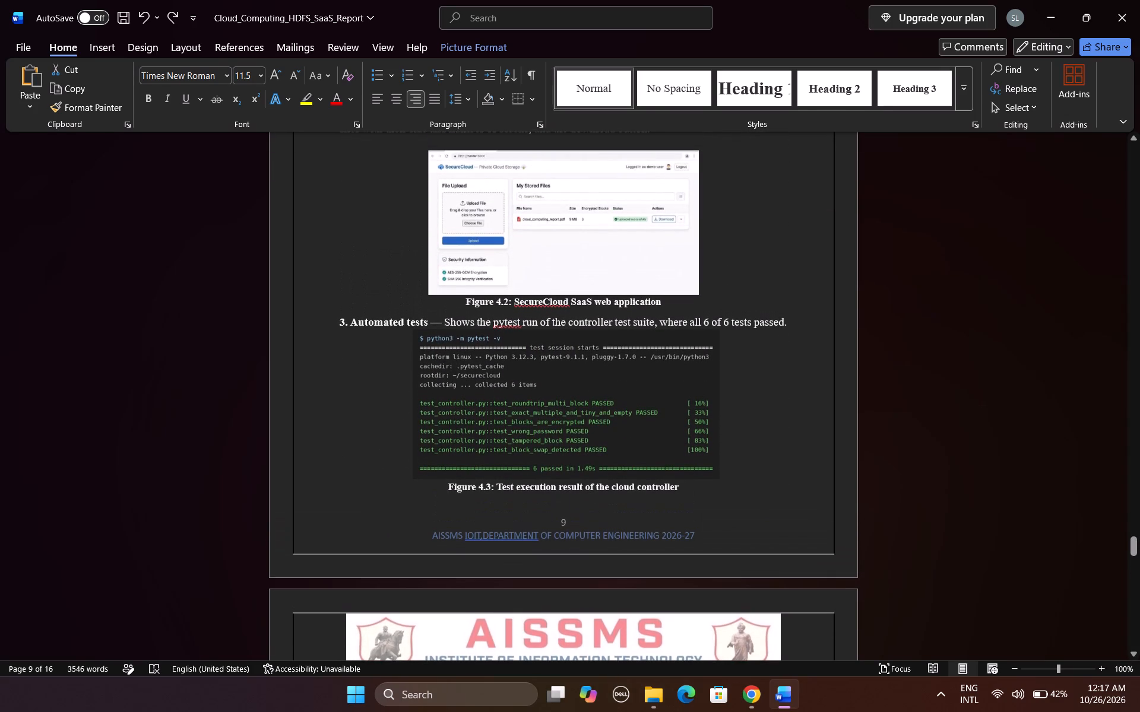
Examine the layout, borders and footers of the IMPLEMENTATION pages from section 4.1 to the 4.4 code listing.
scroll(581, 414, "up", 5)
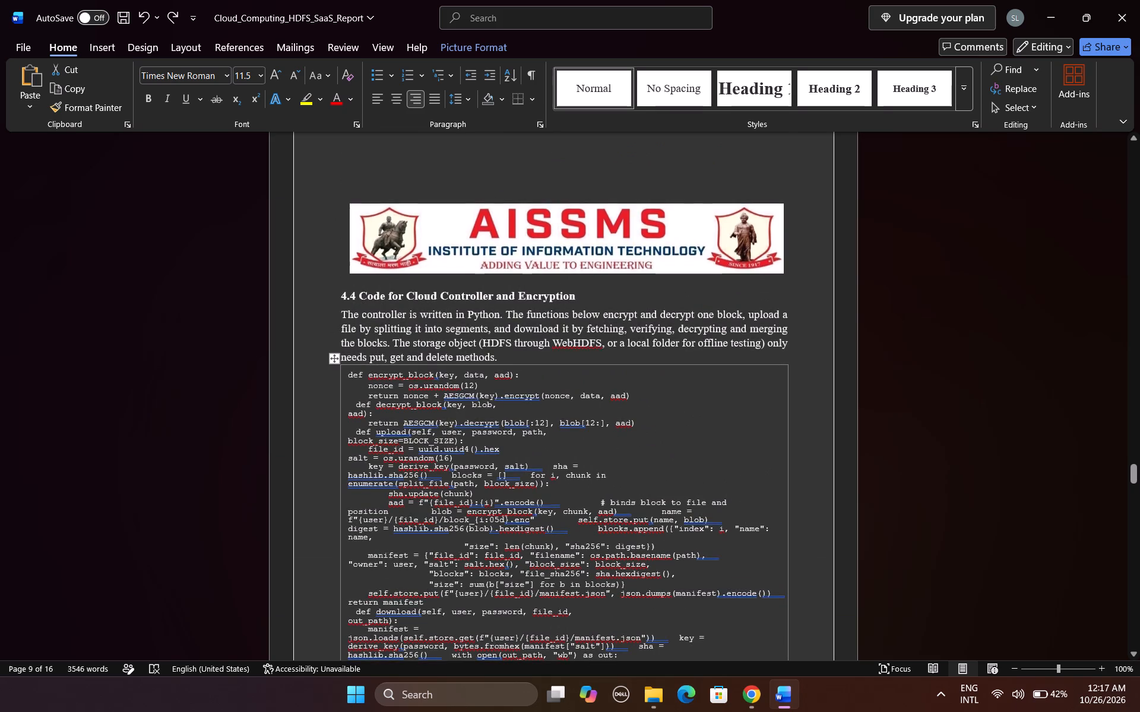
scroll(581, 414, "down", 1)
scroll(581, 414, "up", 1)
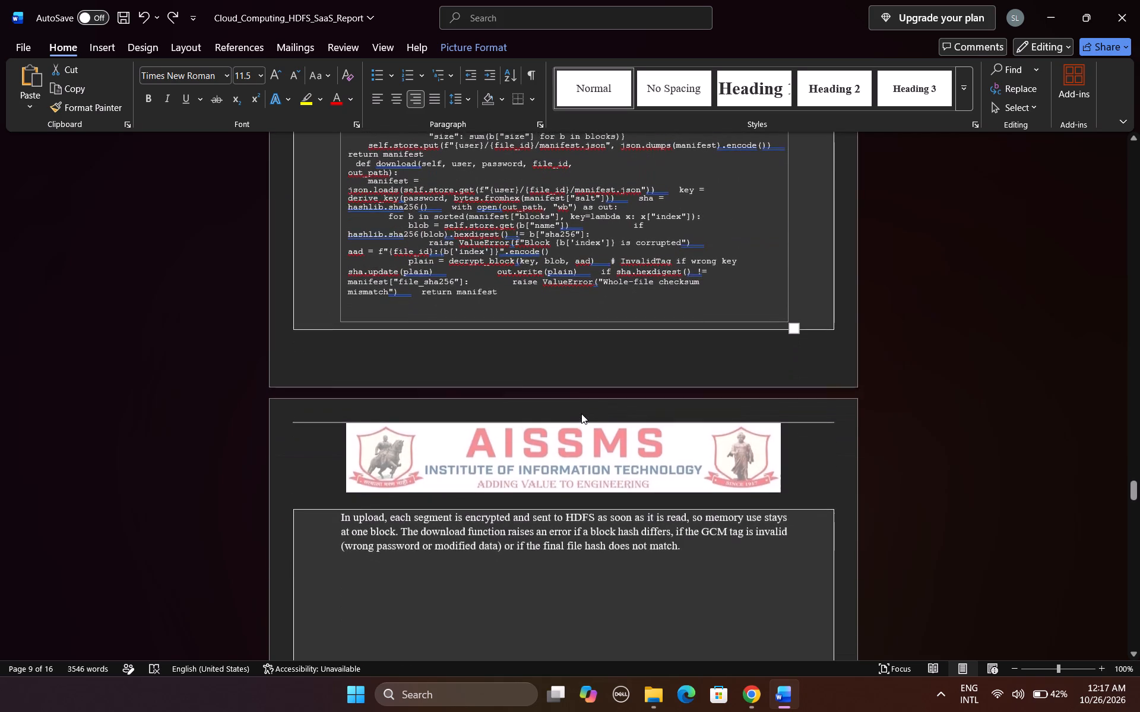
scroll(581, 414, "up", 3)
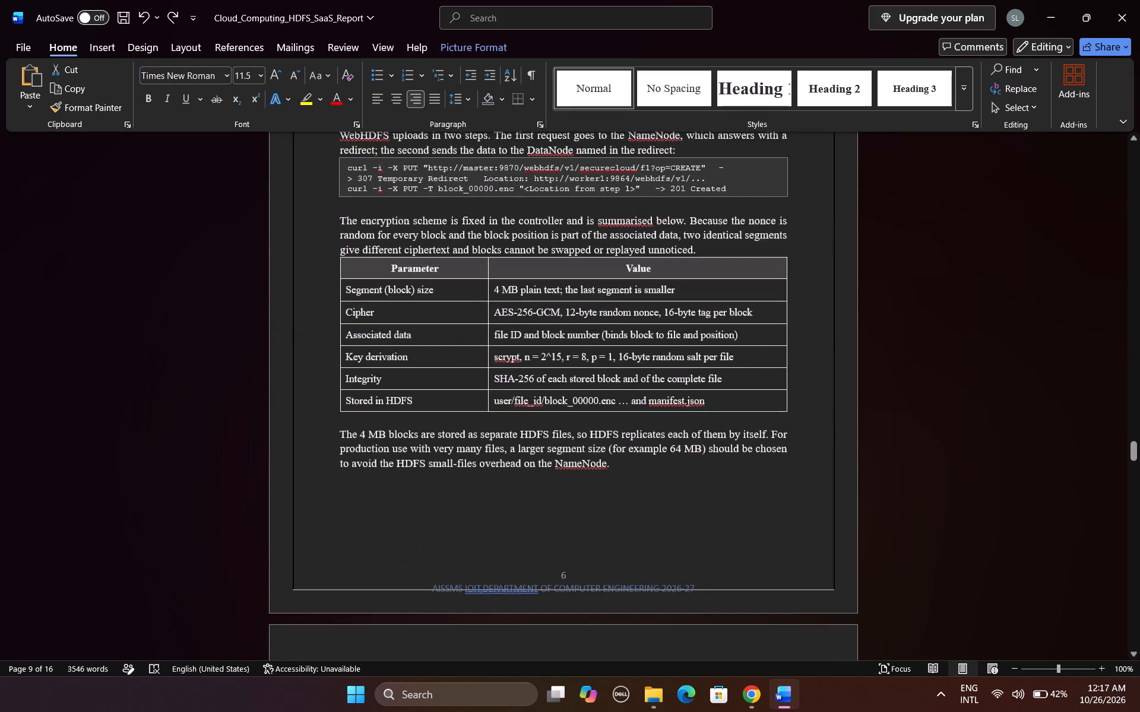
scroll(581, 414, "up", 4)
scroll(581, 414, "down", 2)
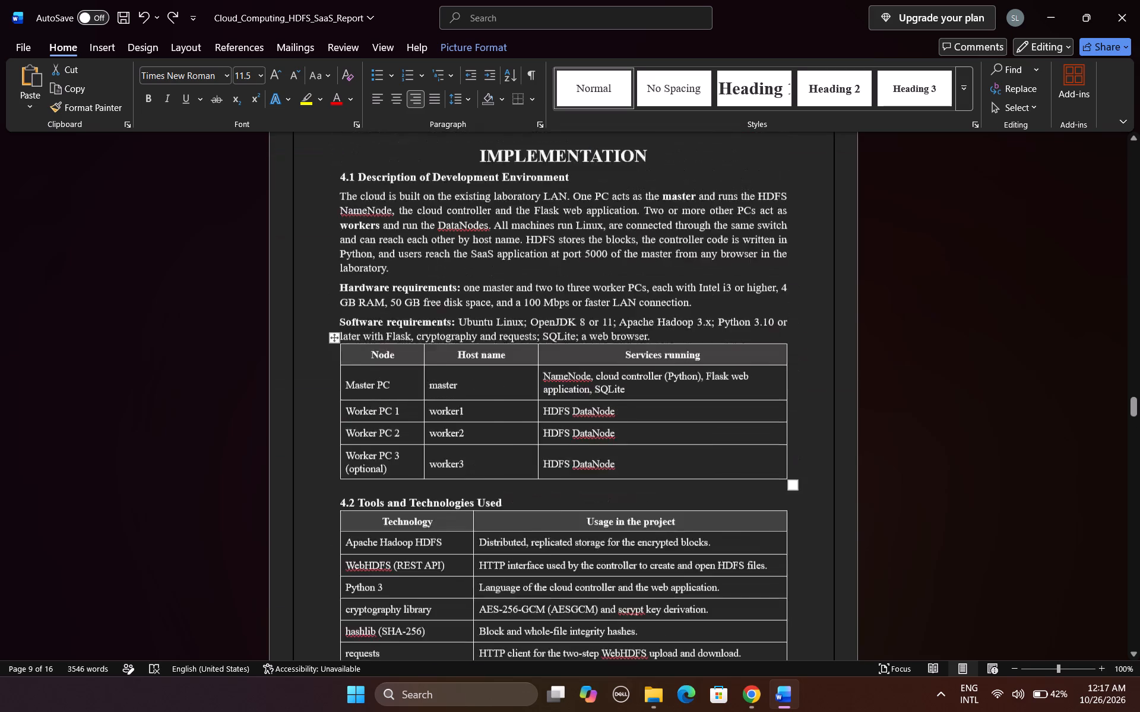
scroll(581, 414, "down", 4)
scroll(581, 414, "up", 3)
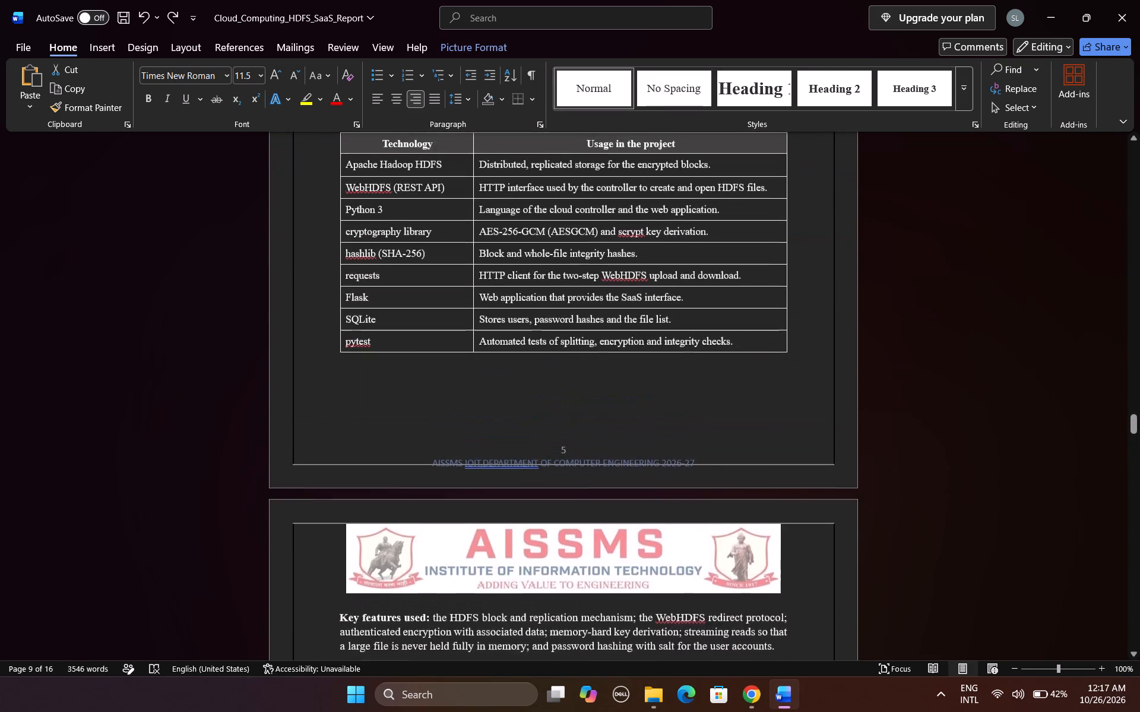
scroll(581, 414, "up", 2)
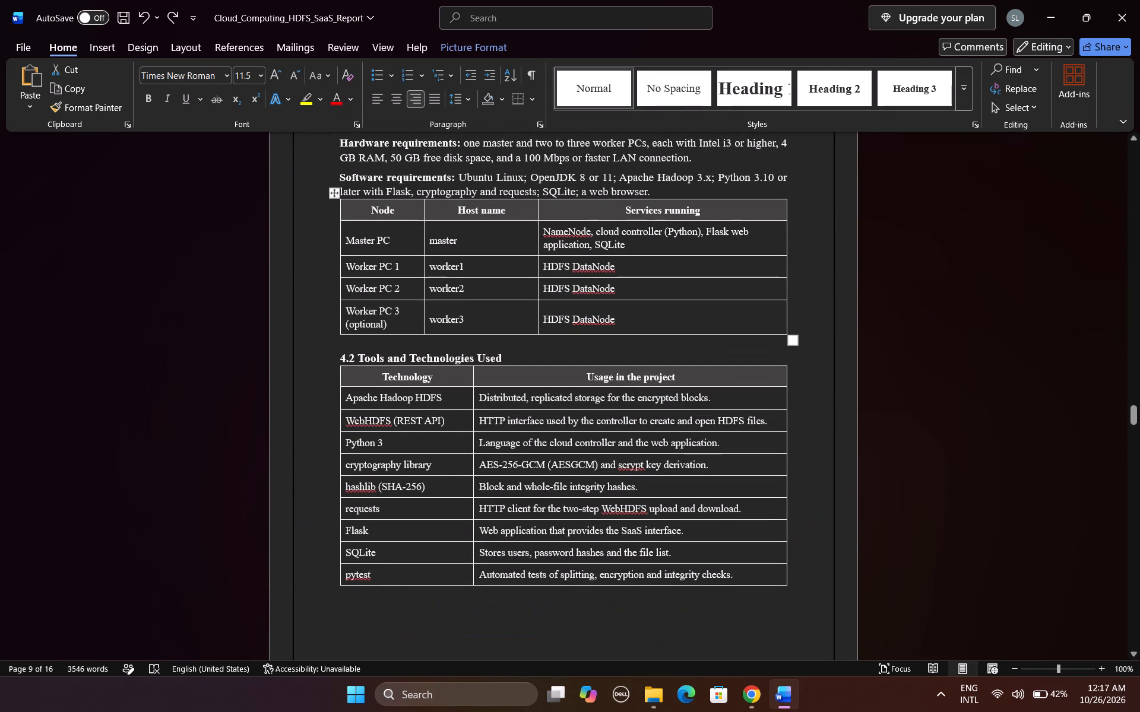
scroll(581, 414, "down", 3)
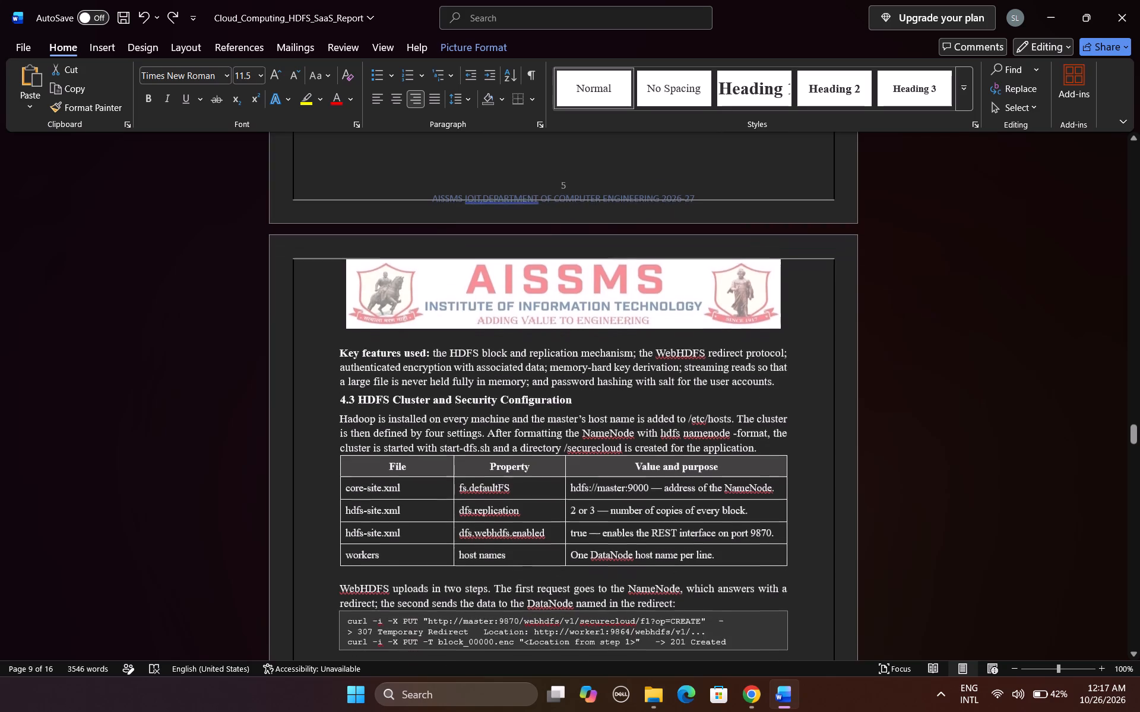
scroll(581, 414, "down", 4)
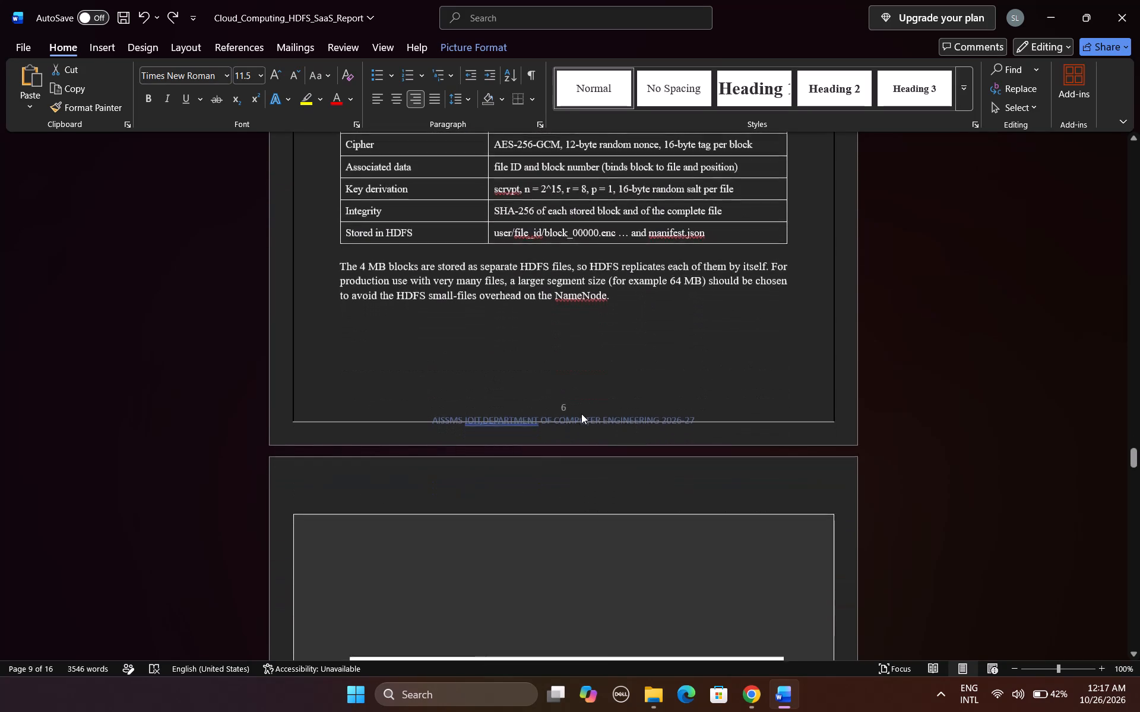
Examine the page layout from the libraries table through section 4.3 to the start of the section 4.4 code page.
scroll(581, 414, "down", 3)
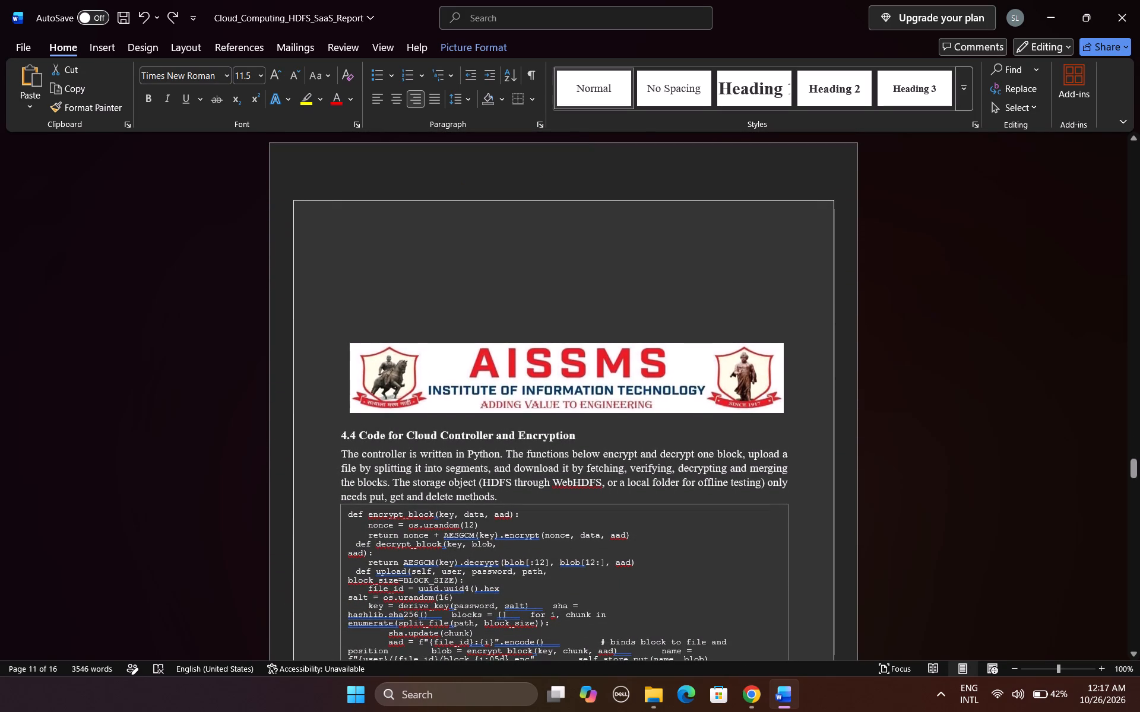
scroll(564, 276, "up", 5)
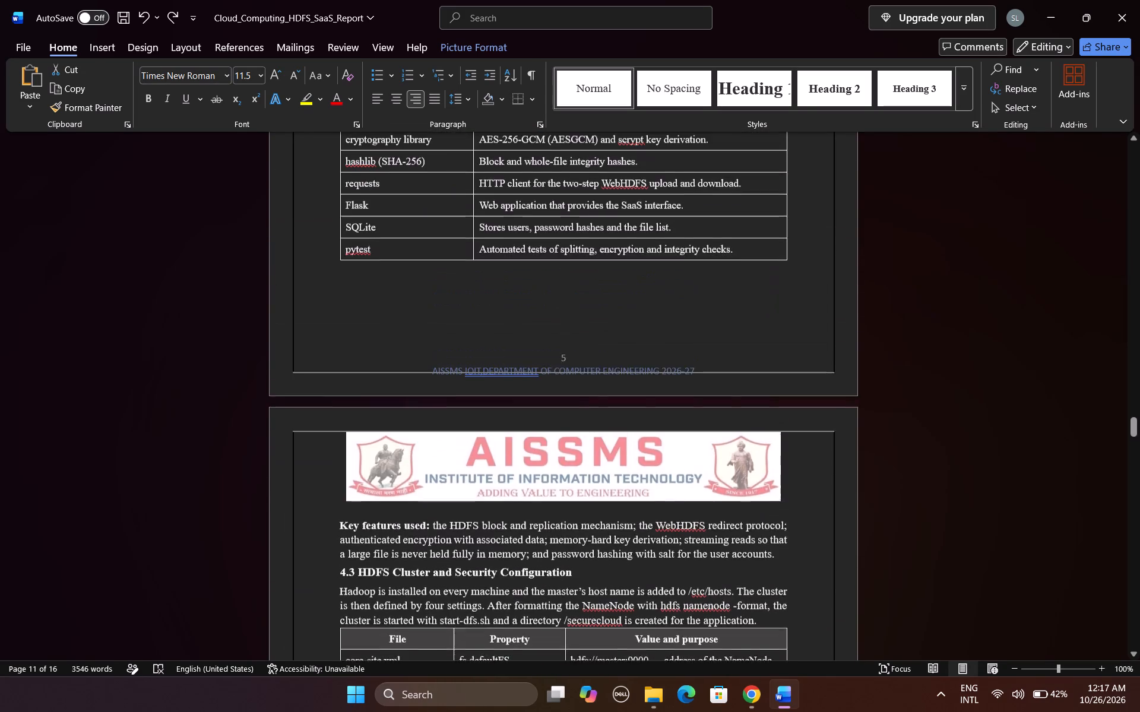
scroll(564, 276, "up", 1)
scroll(564, 276, "down", 3)
scroll(582, 457, "down", 1)
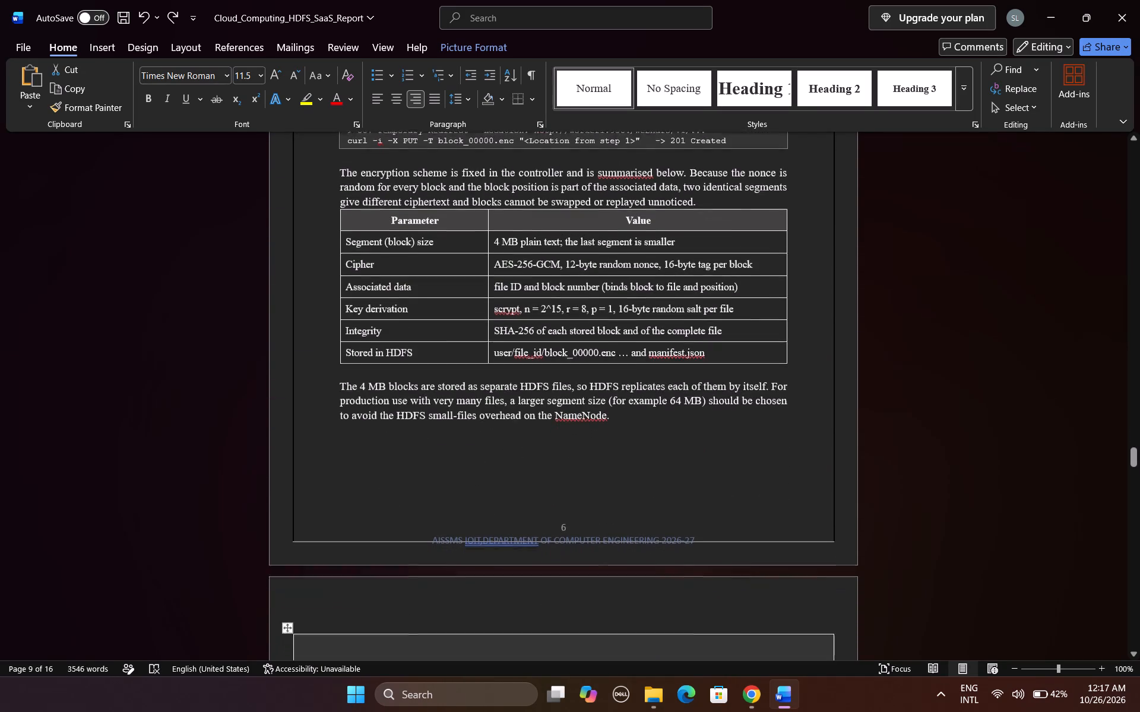
scroll(582, 457, "down", 1)
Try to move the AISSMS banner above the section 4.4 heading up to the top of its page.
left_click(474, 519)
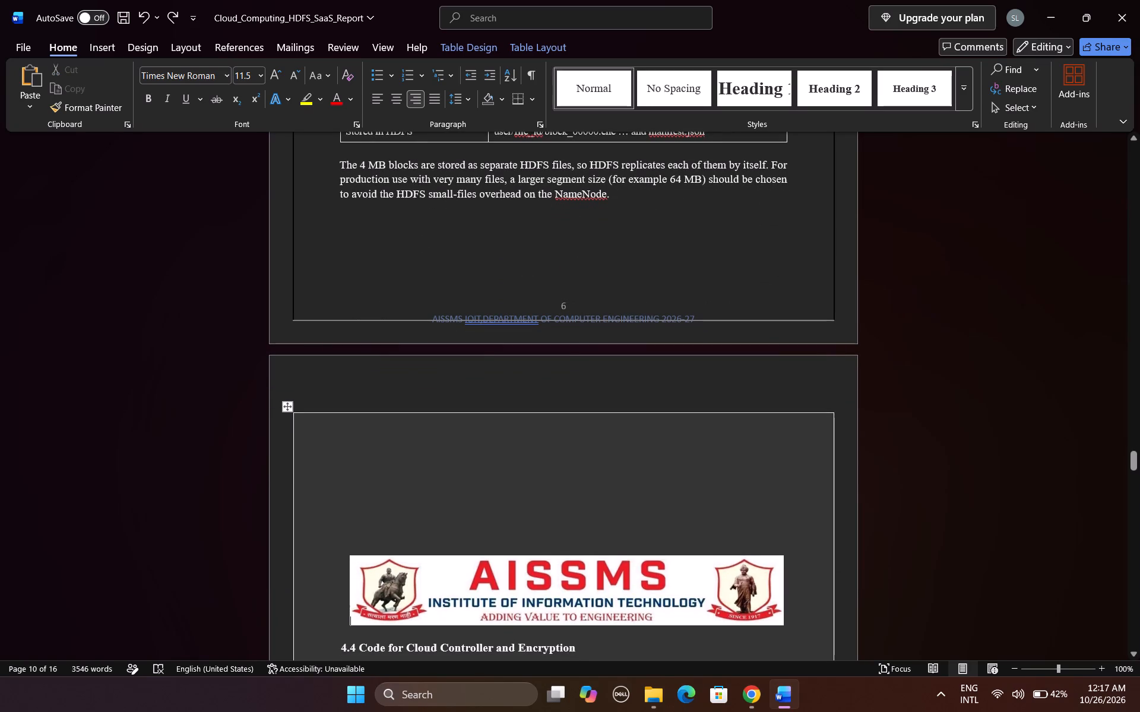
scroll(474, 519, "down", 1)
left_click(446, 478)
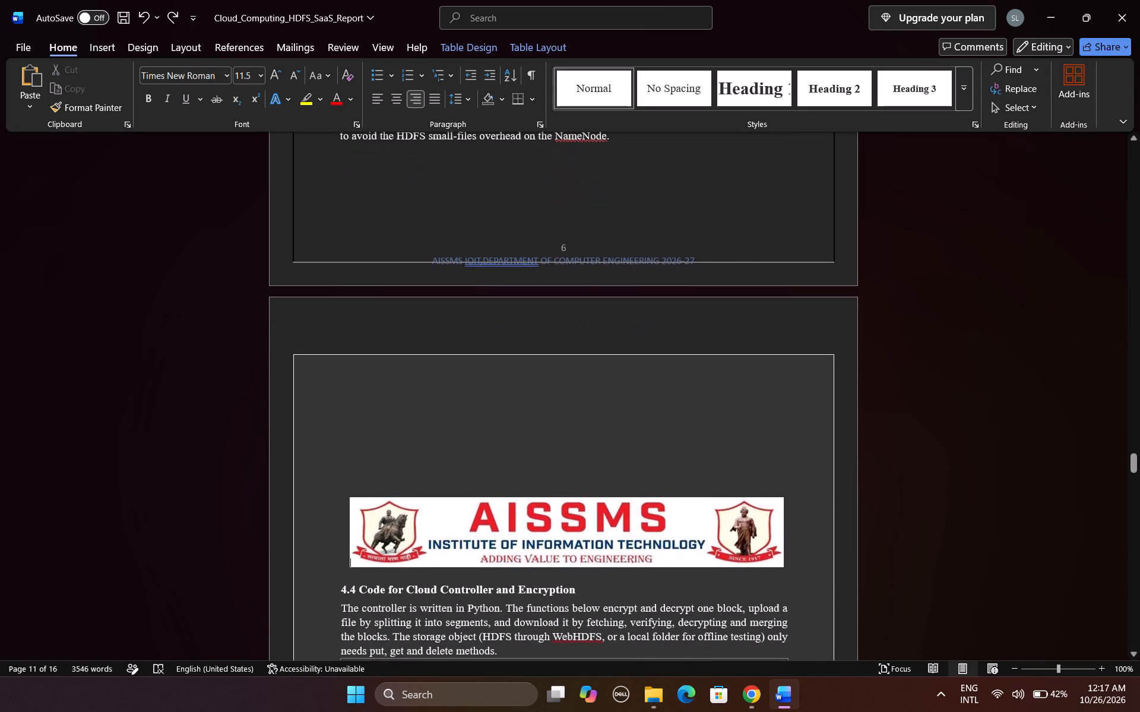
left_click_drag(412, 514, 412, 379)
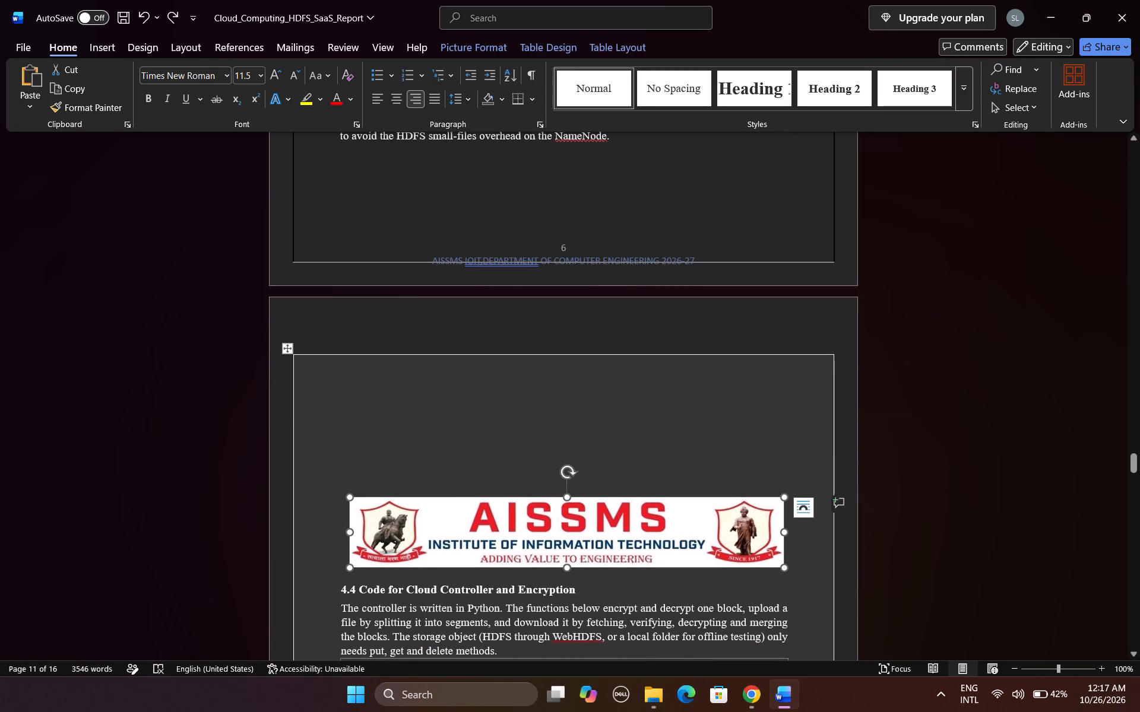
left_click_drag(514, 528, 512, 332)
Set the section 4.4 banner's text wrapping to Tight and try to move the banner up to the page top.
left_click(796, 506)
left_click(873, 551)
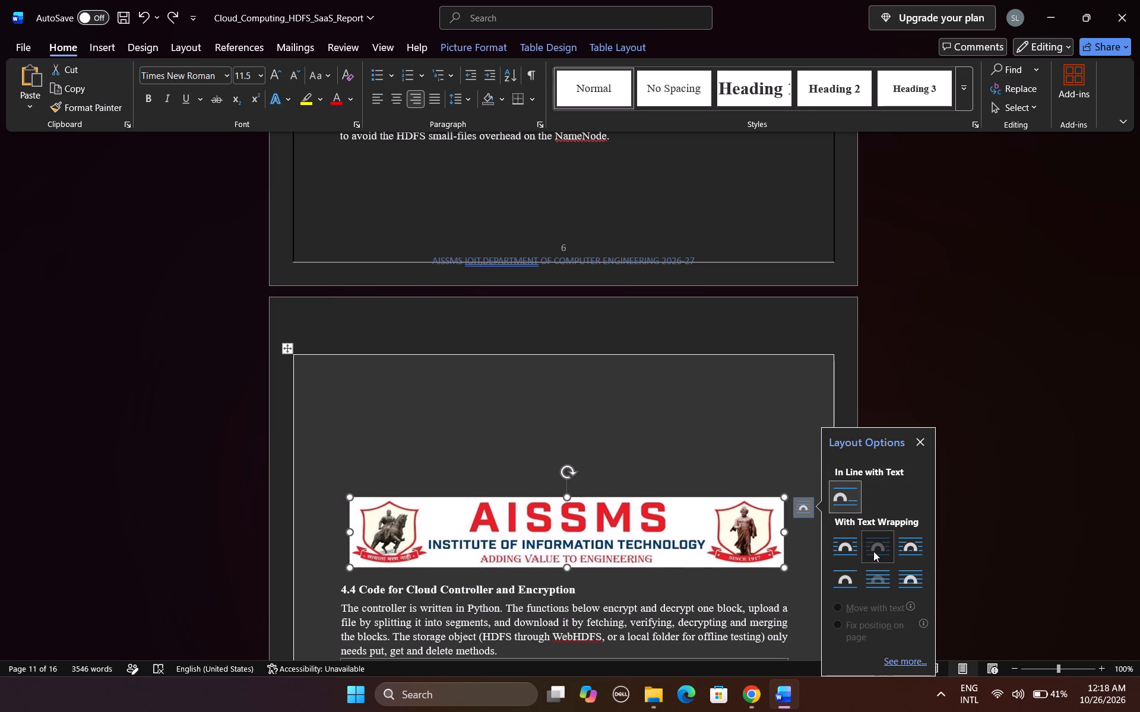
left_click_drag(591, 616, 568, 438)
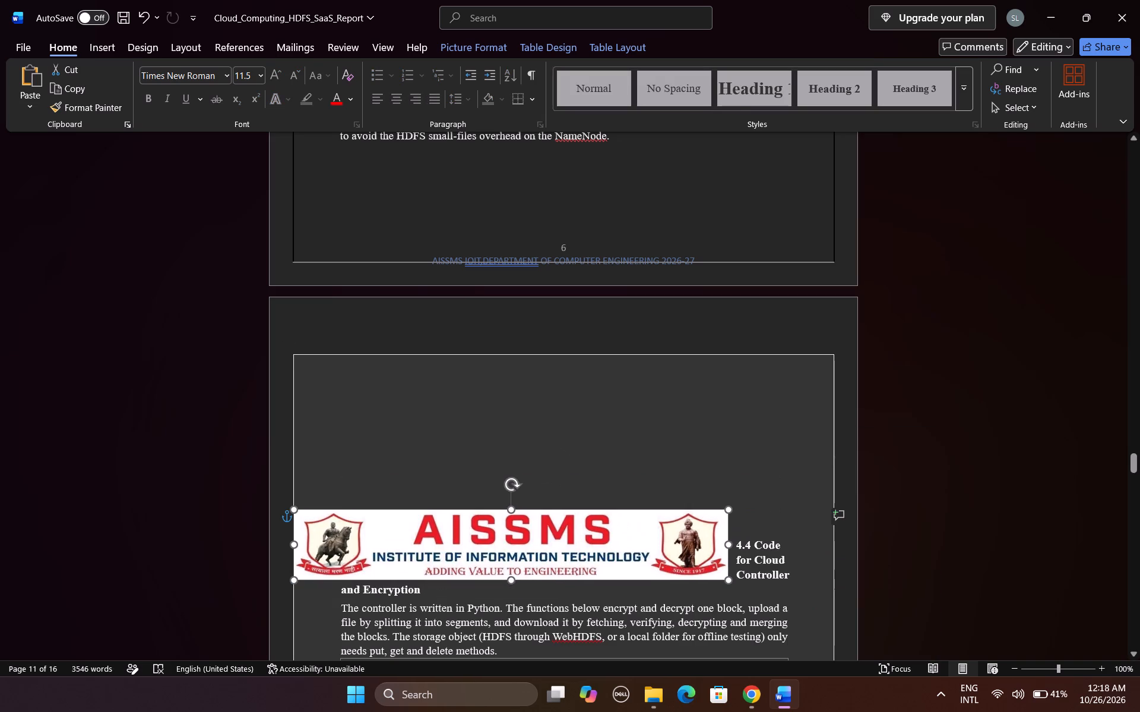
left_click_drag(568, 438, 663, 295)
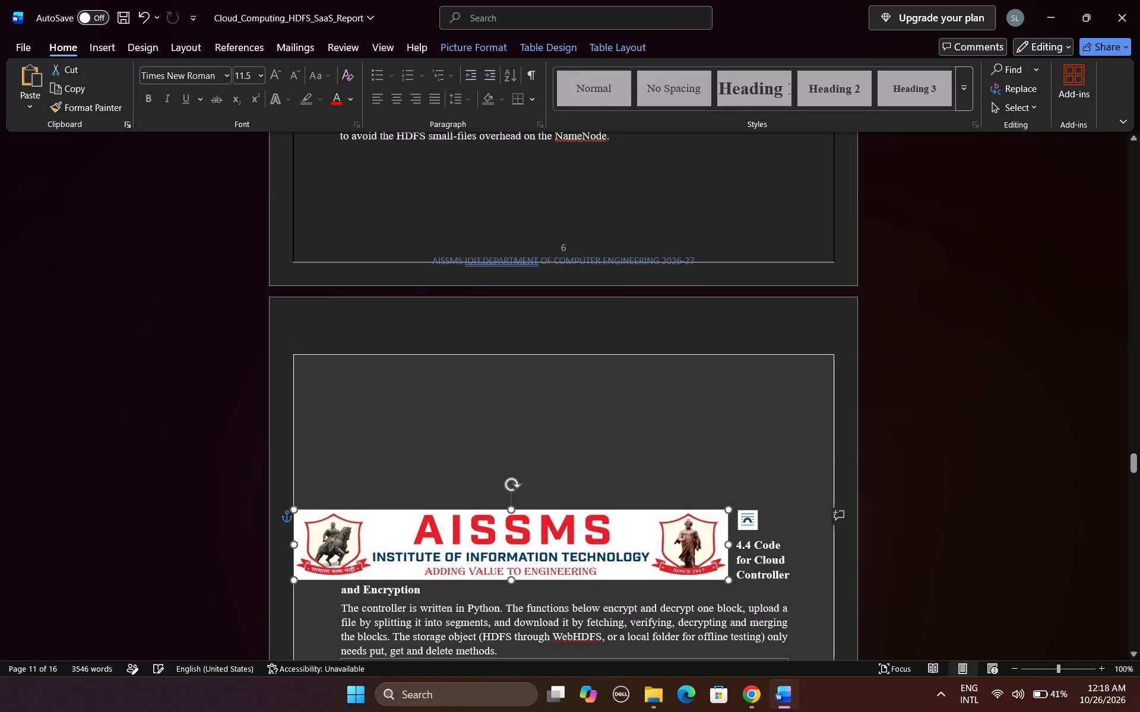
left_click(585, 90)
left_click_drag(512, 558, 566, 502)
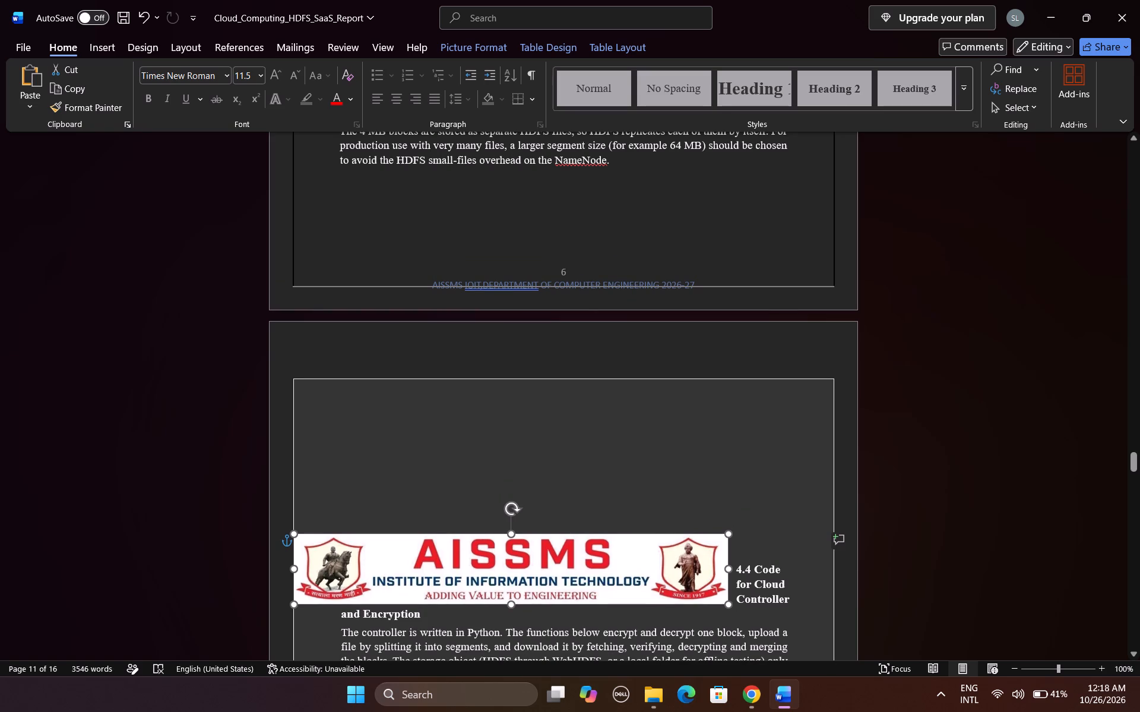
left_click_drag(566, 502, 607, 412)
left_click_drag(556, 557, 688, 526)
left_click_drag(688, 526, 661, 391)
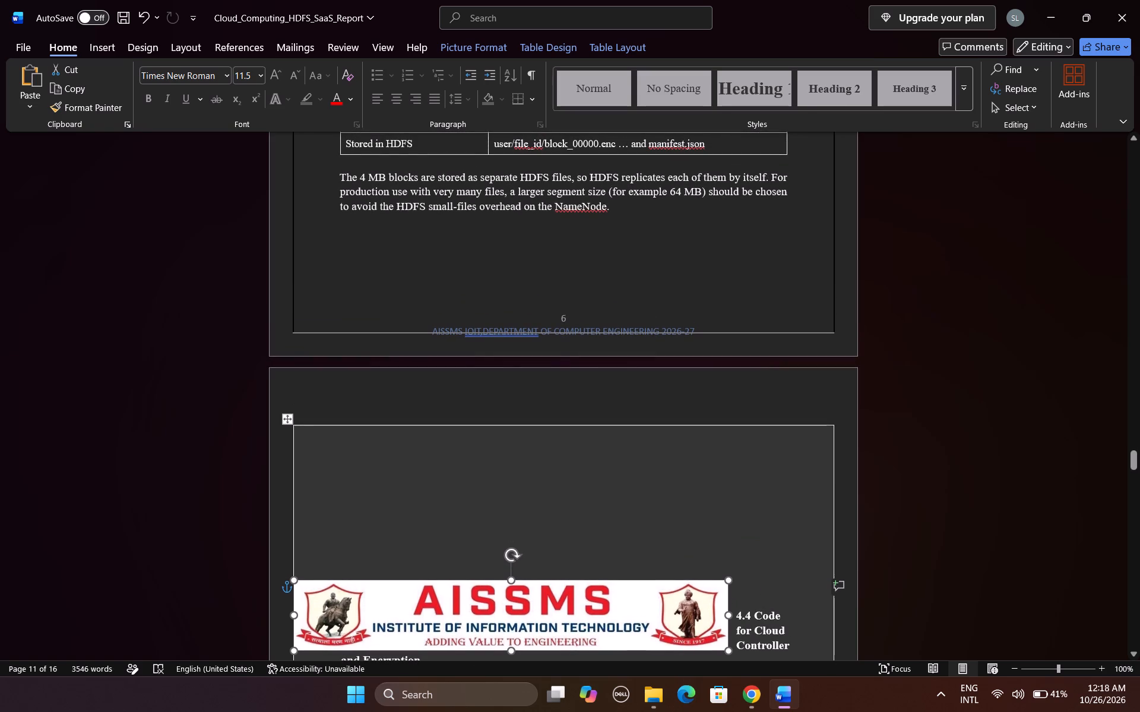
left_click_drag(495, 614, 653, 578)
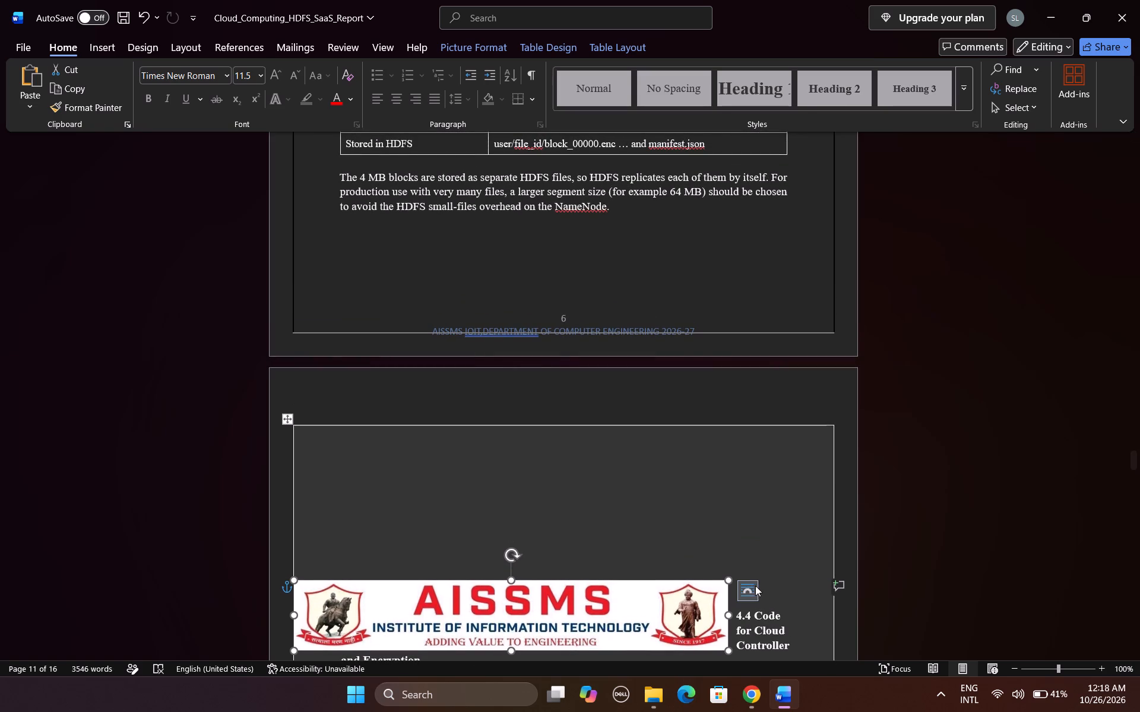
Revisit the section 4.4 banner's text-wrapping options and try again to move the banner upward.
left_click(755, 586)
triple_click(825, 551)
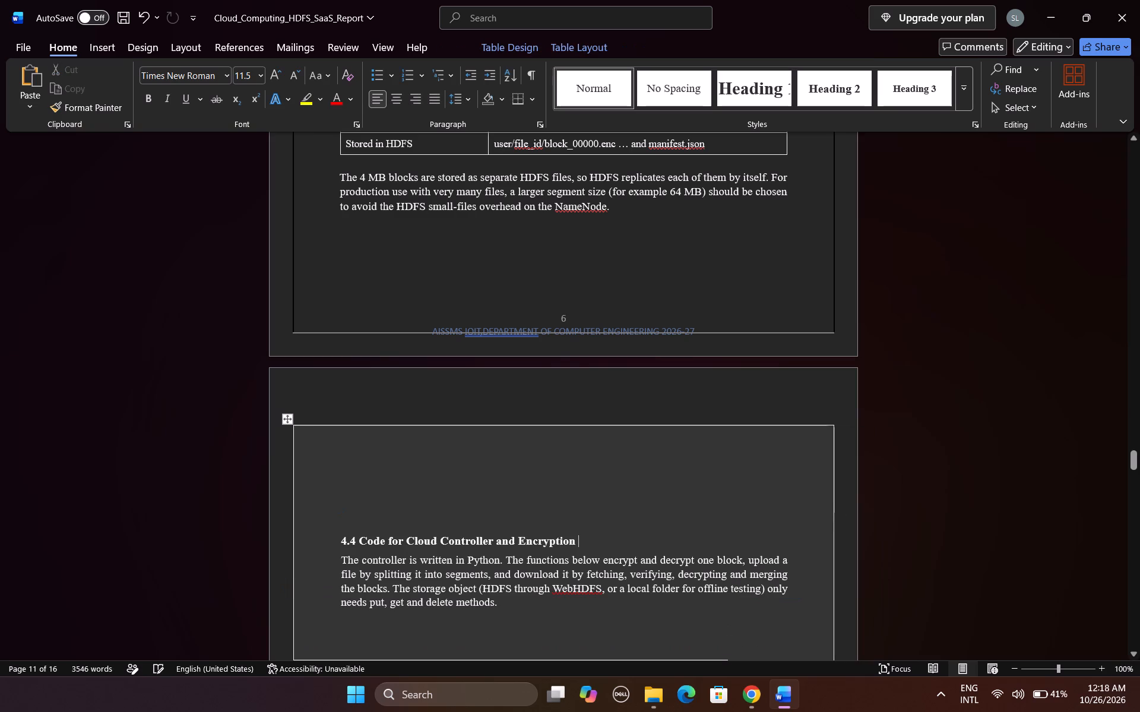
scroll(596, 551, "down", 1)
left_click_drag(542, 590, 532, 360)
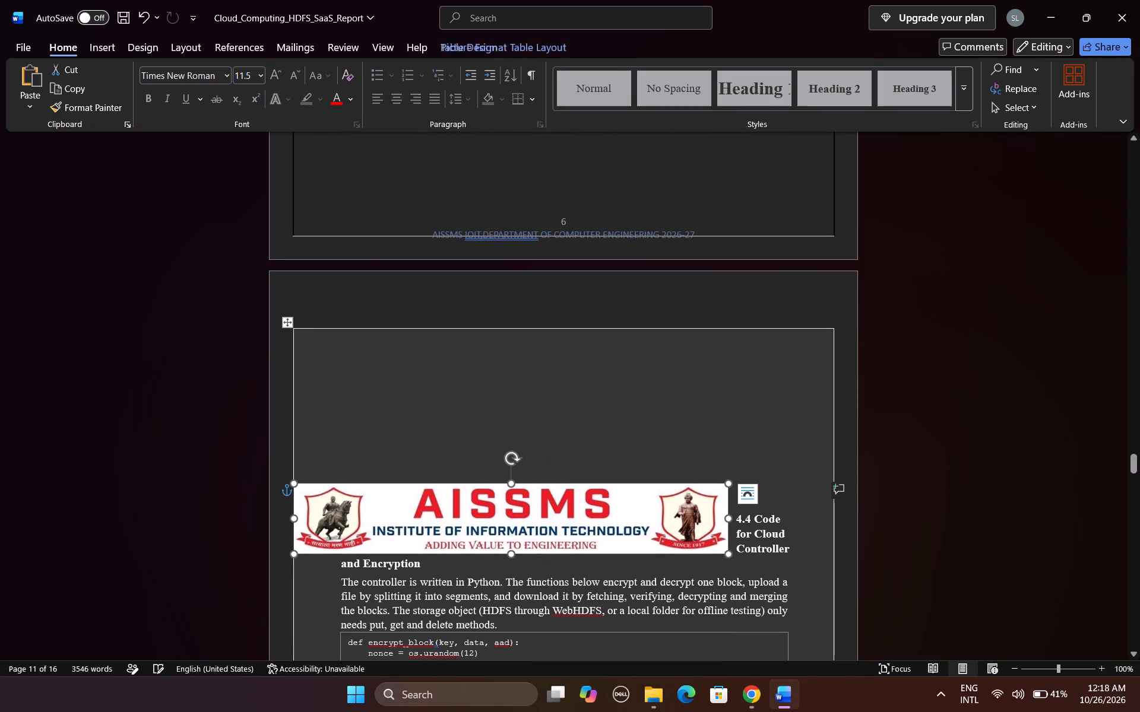
Shift the bordered frame table around section 4.4 slightly right and down on the page.
left_click(493, 427)
left_click_drag(287, 318, 313, 474)
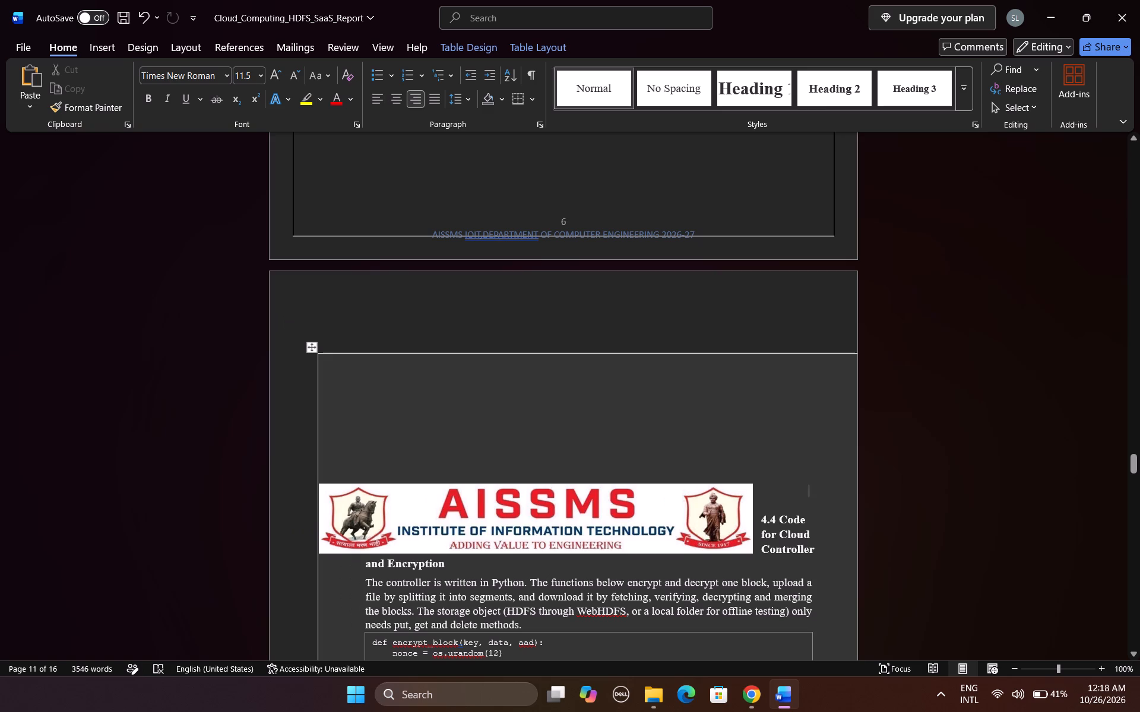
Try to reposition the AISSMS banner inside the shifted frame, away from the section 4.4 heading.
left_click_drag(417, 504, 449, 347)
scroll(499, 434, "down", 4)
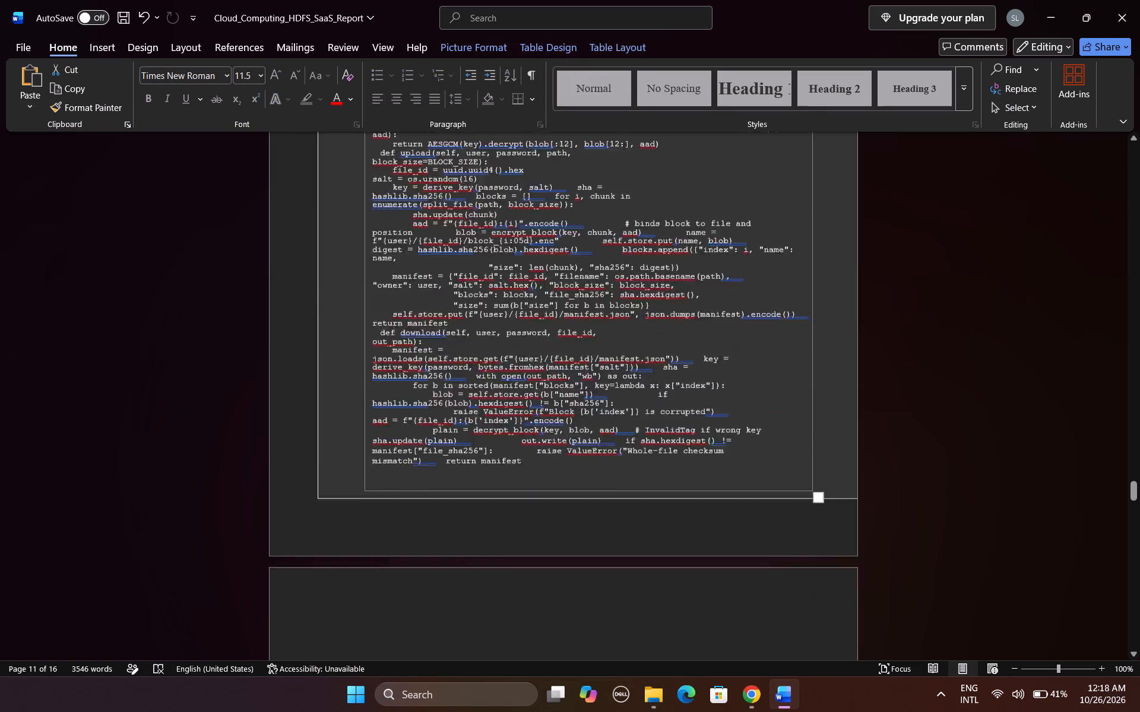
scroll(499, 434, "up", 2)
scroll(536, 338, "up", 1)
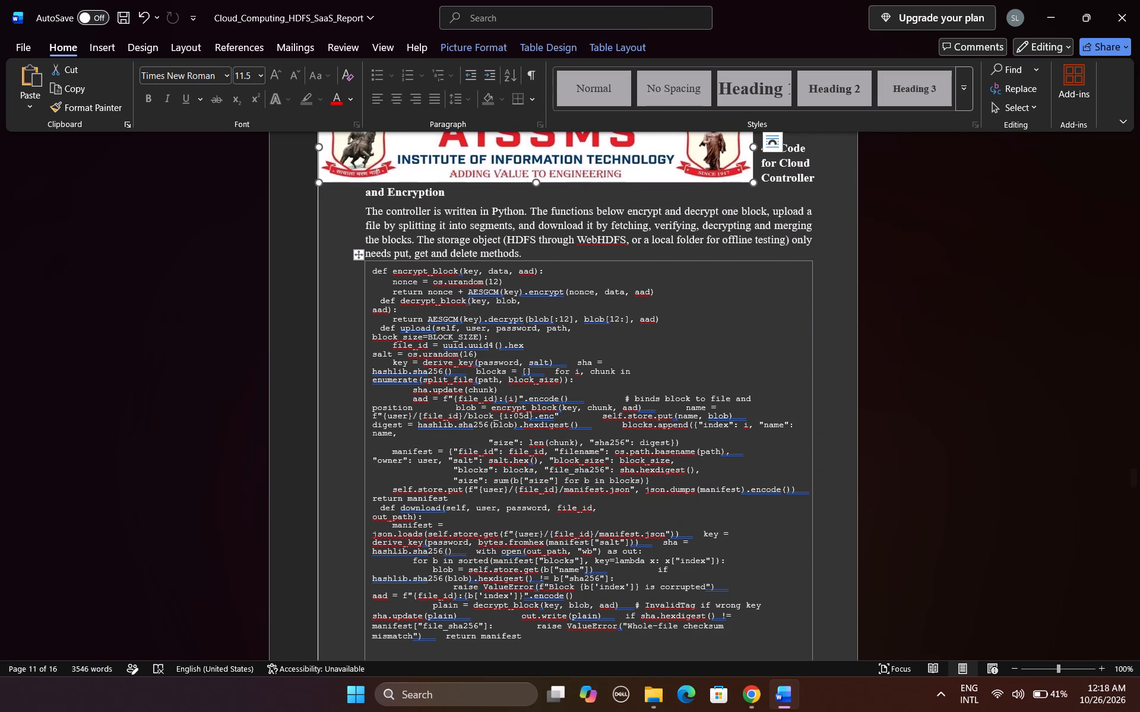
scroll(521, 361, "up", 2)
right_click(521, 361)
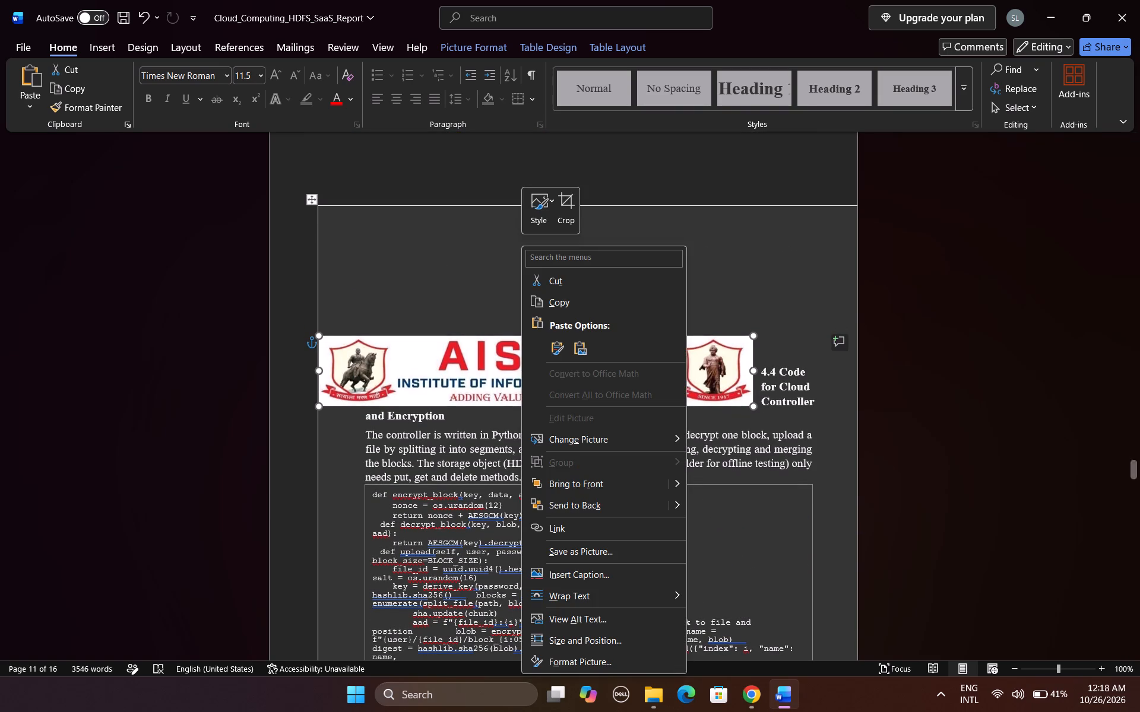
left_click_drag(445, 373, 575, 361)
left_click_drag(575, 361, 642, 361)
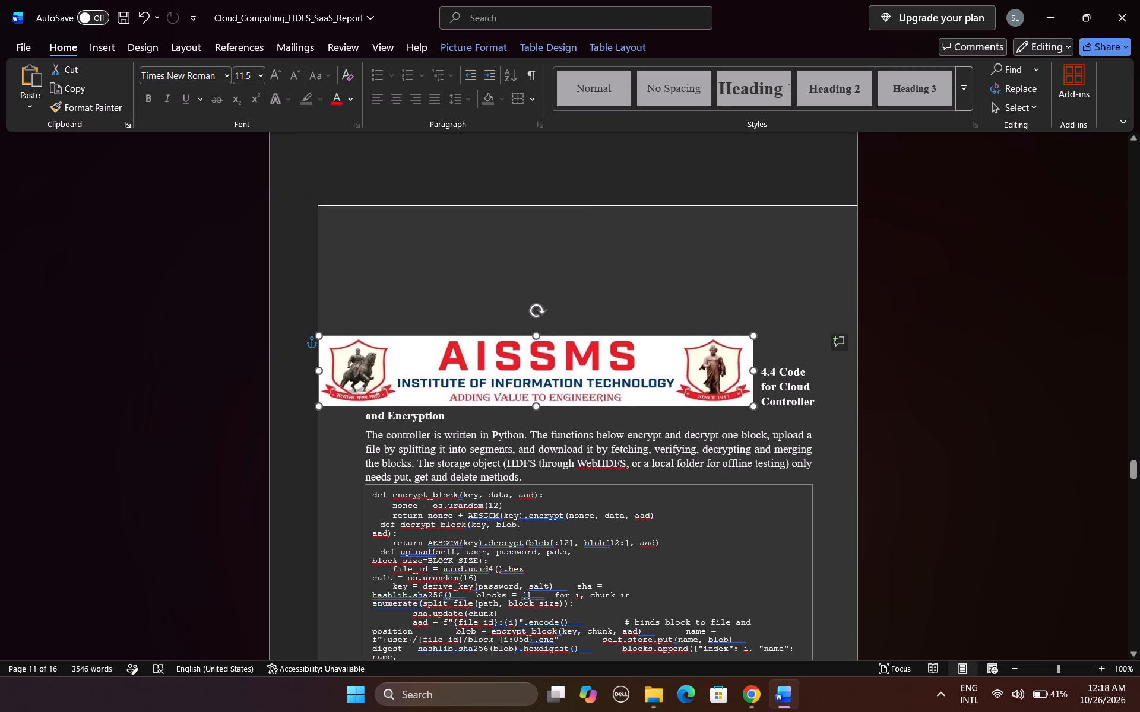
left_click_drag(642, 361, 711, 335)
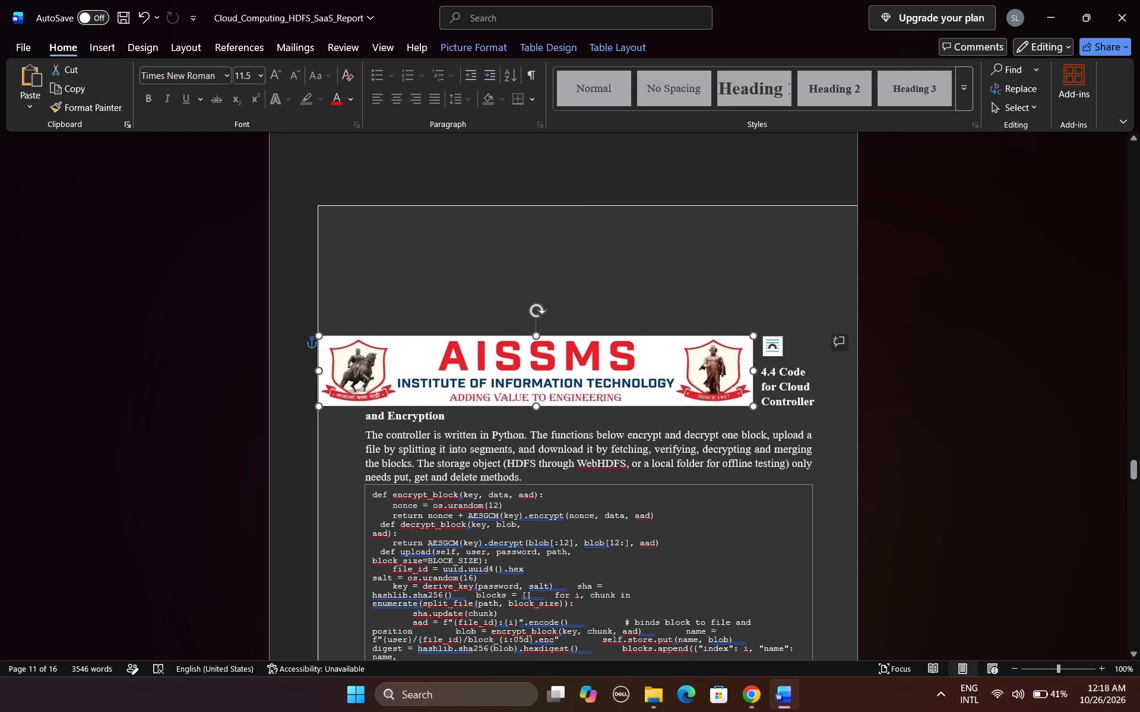
Cut the AISSMS banner from above the section 4.4 heading.
key("ctrl+x")
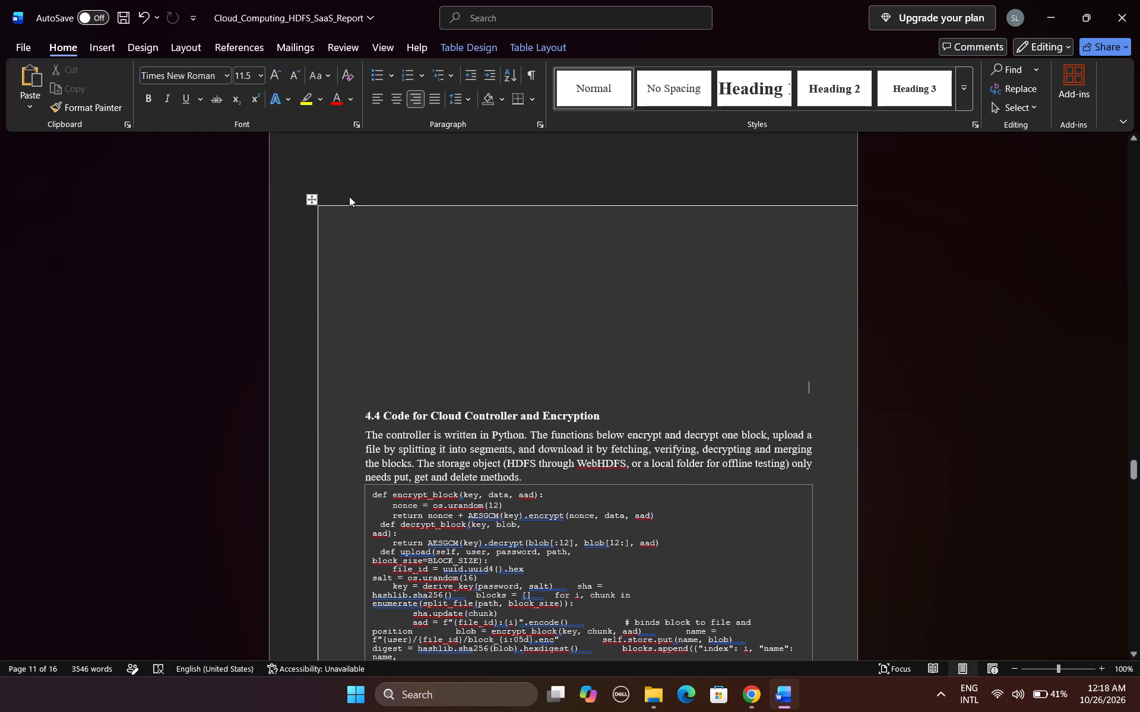
left_click(380, 352)
Select the whole section 4.4 frame table and examine its continuation on the following page, including the page number 7.
left_click(313, 198)
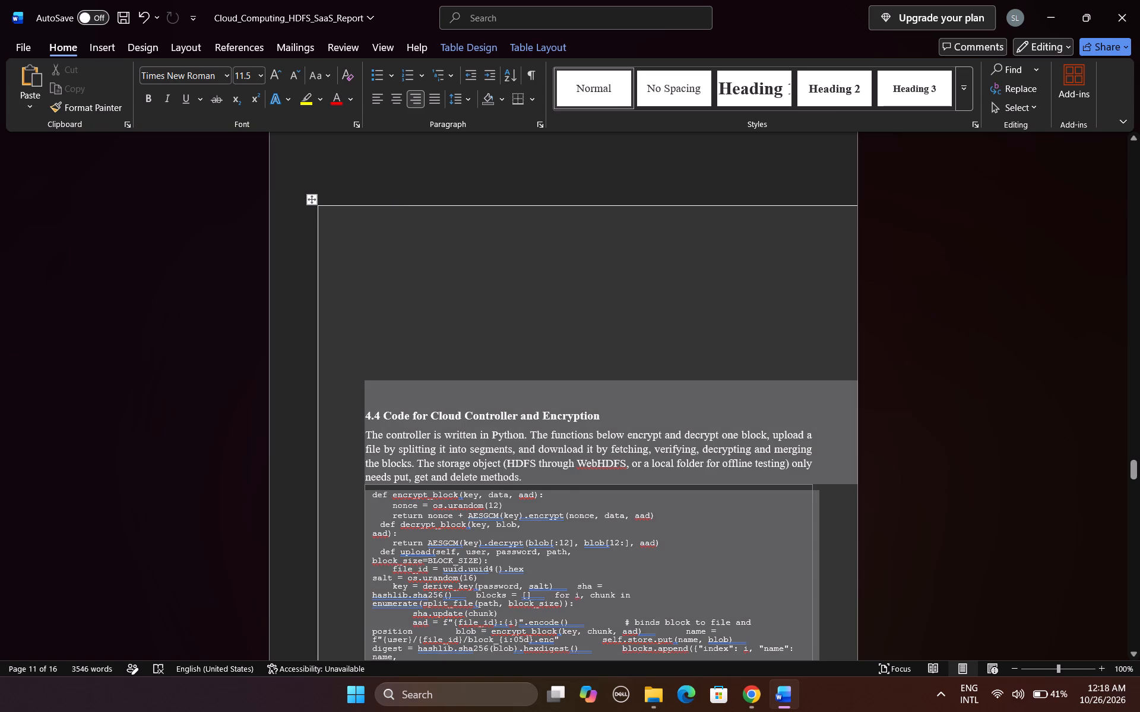
scroll(405, 339, "down", 4)
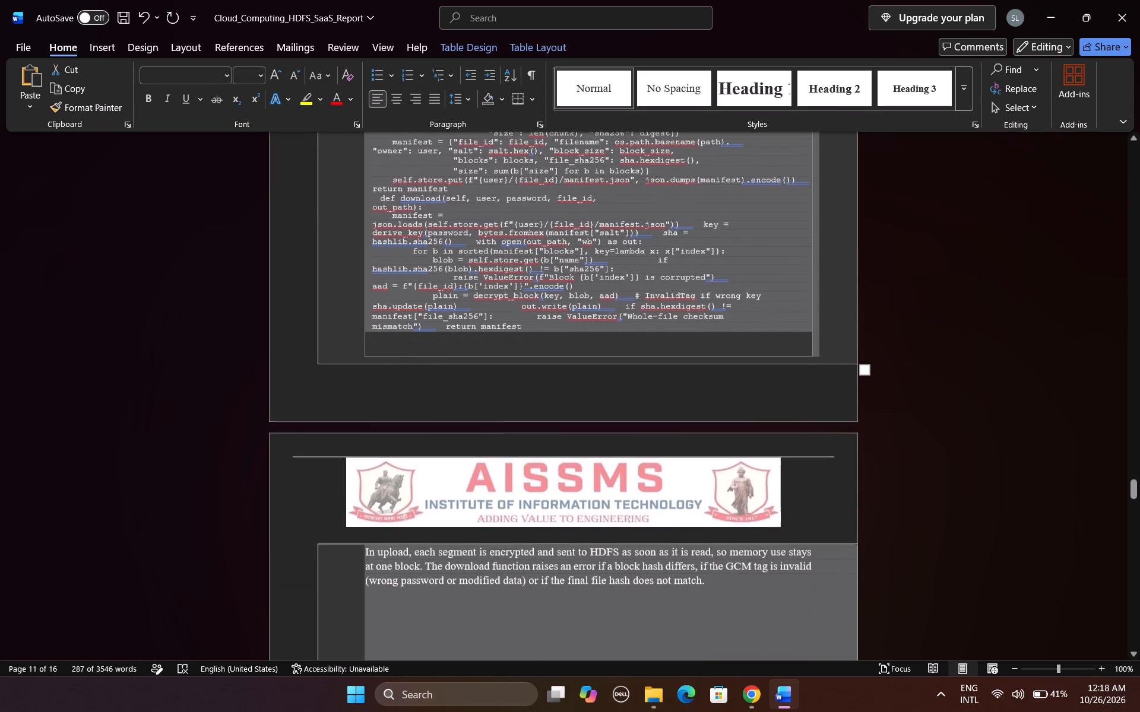
scroll(405, 339, "down", 2)
left_click(417, 500)
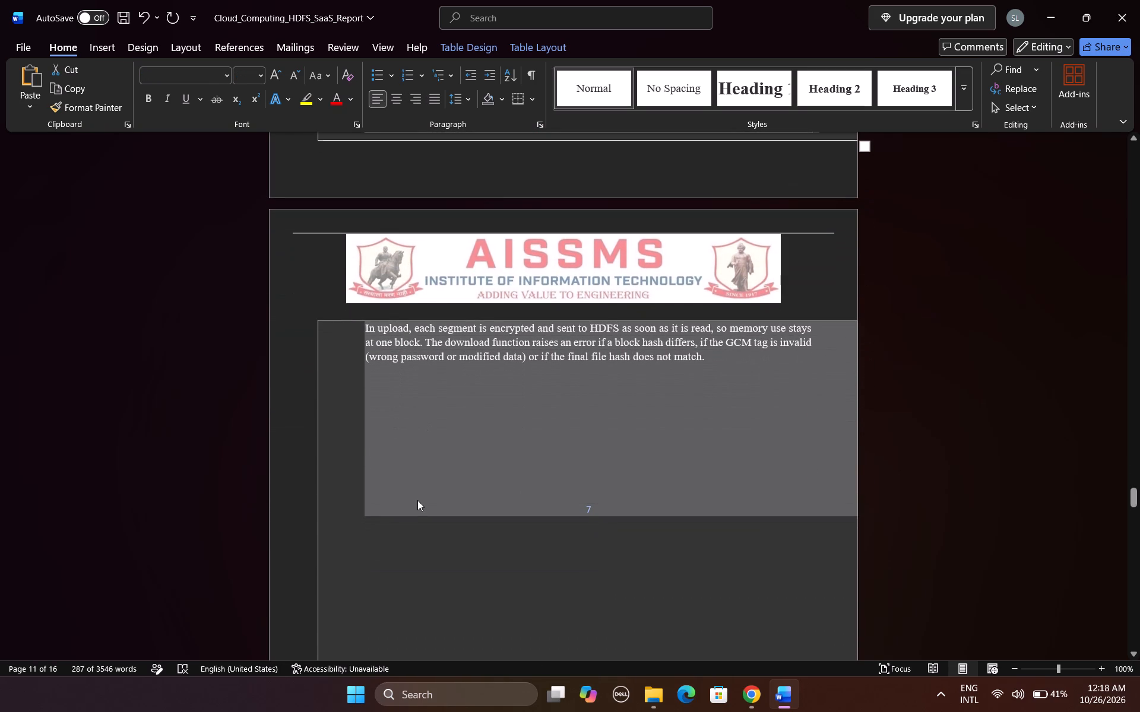
left_click(576, 506)
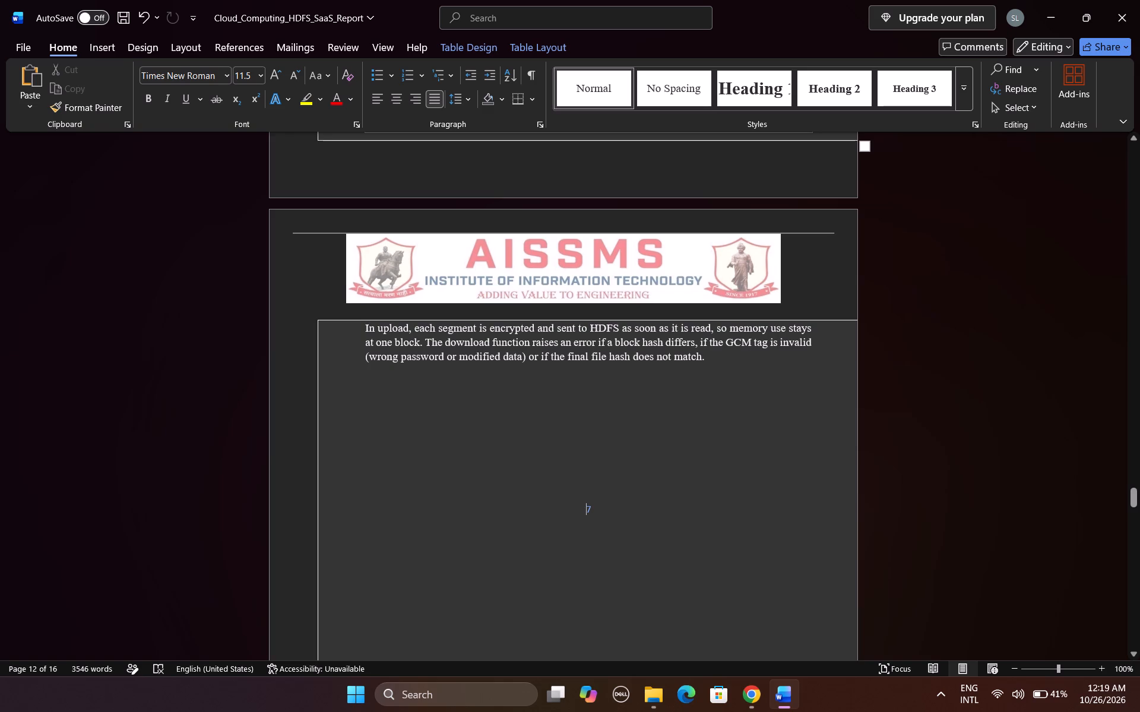
double_click(591, 509)
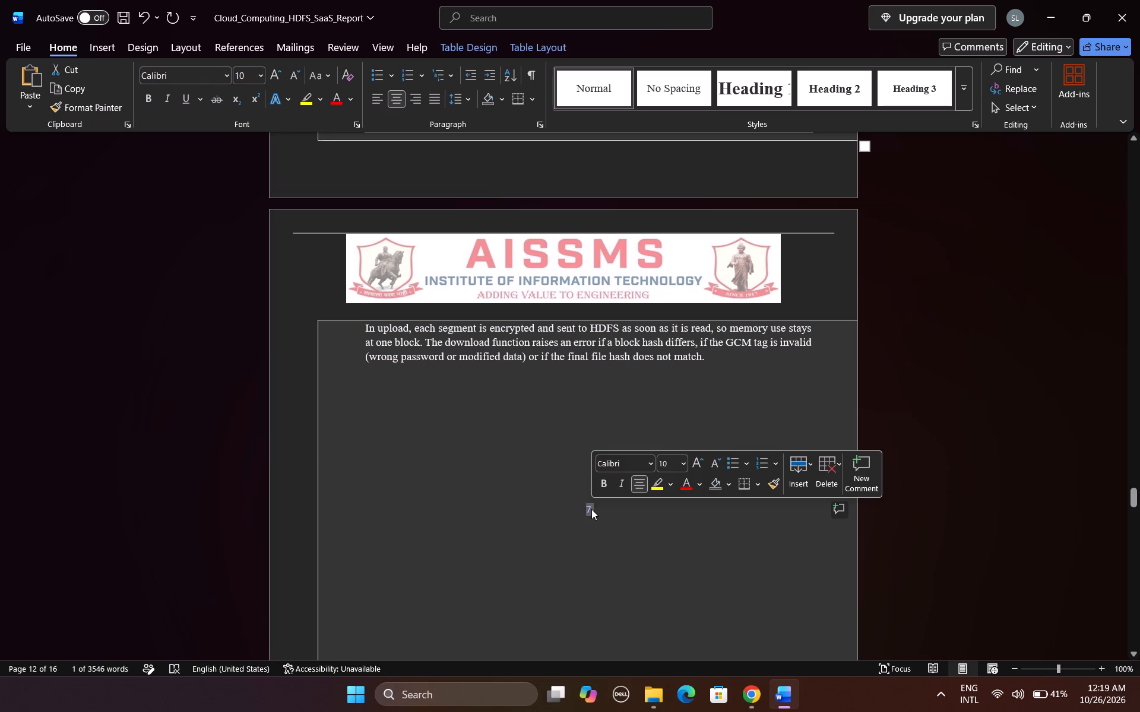
left_click(610, 377)
Shorten the section 4.4 frame's continuation by raising its bottom border to just below the page number 7.
scroll(610, 377, "down", 2)
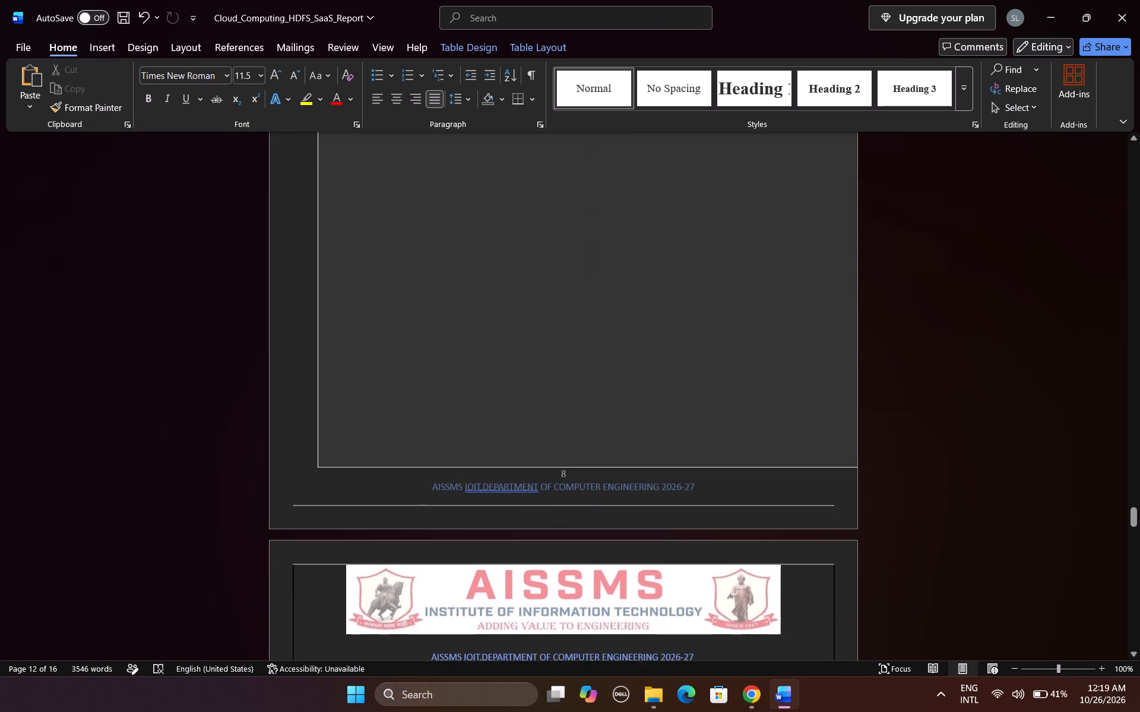
right_click(610, 377)
left_click(556, 460)
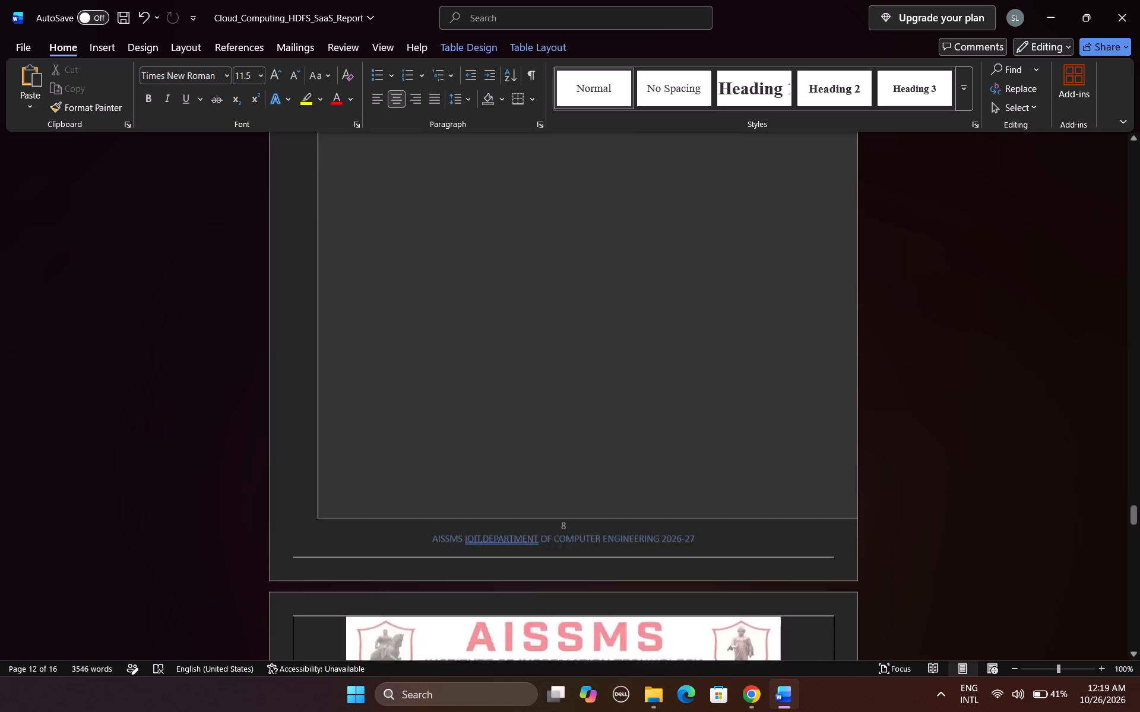
scroll(556, 460, "down", 1)
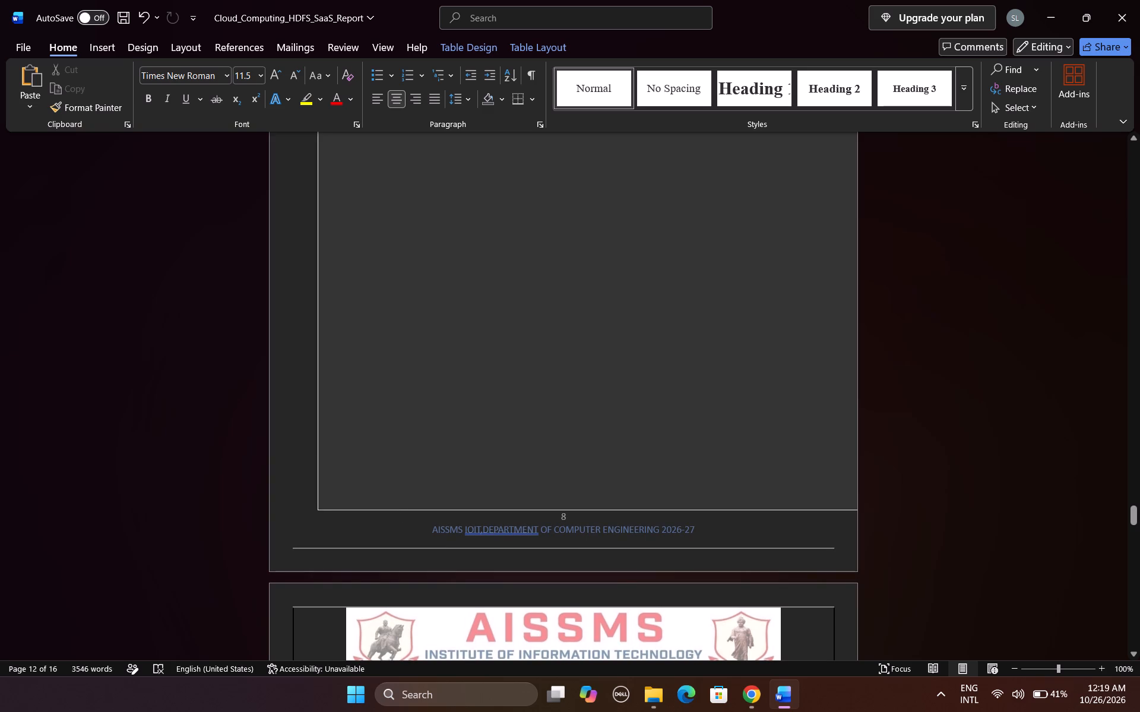
left_click_drag(398, 508, 419, 93)
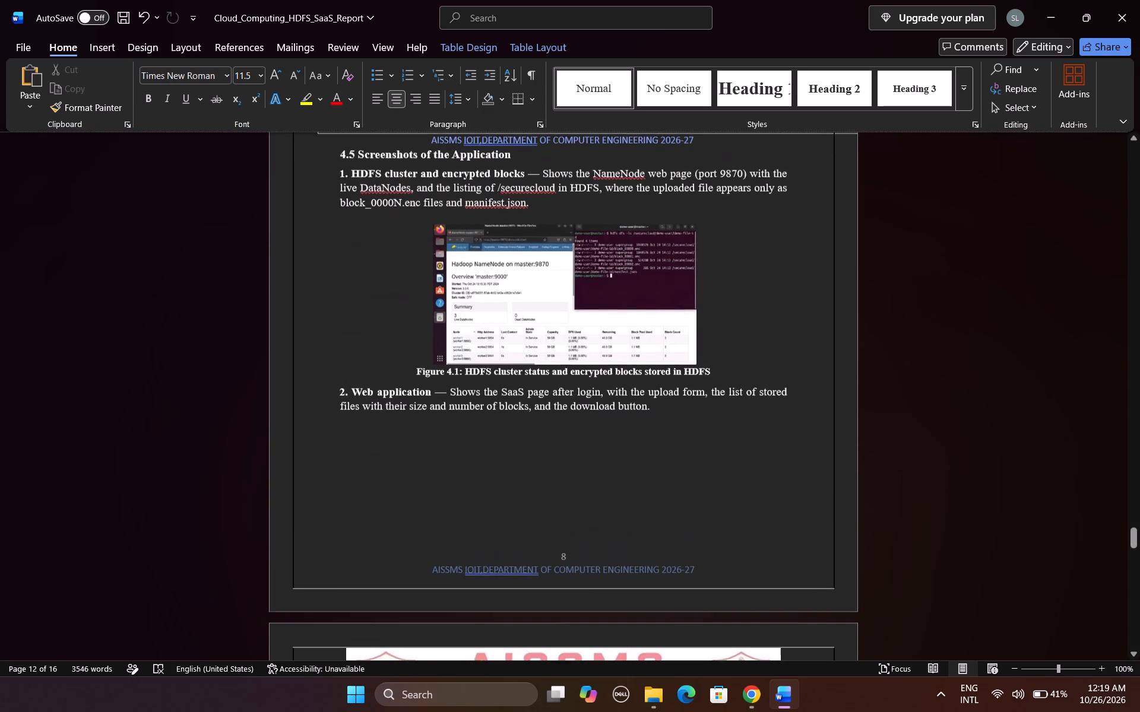
left_click_drag(419, 93, 465, 174)
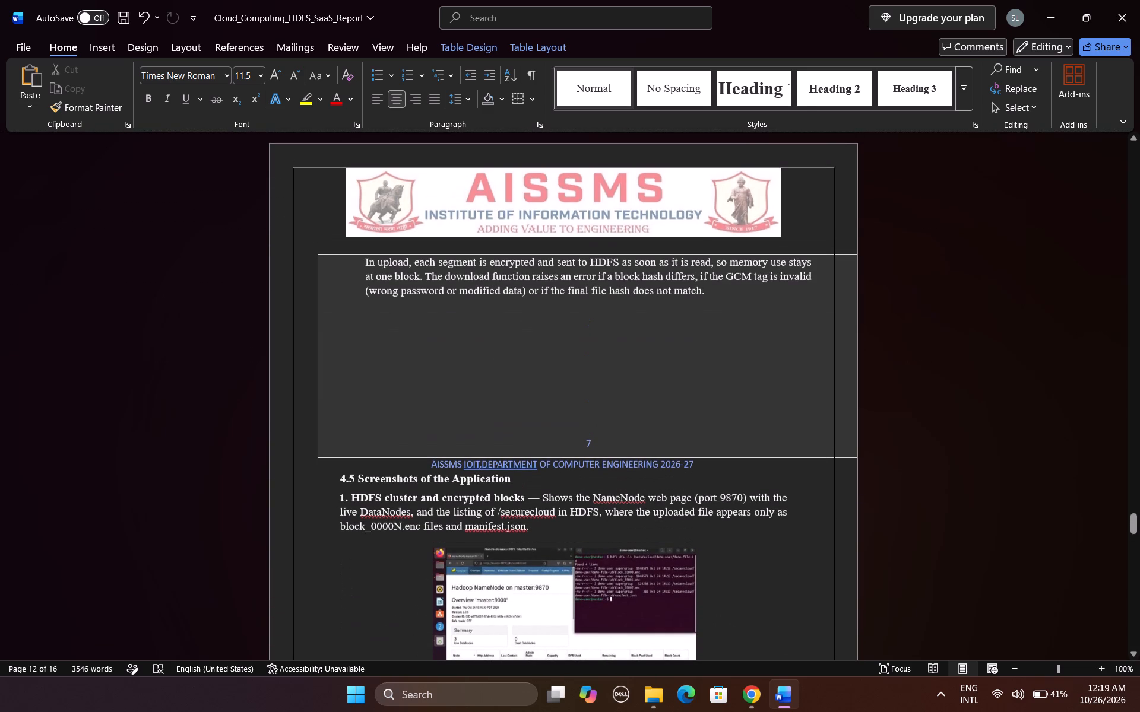
Paste the cut AISSMS banner into the header of the page that starts with section 4.4.
left_click_drag(465, 174, 464, 100)
scroll(477, 283, "up", 2)
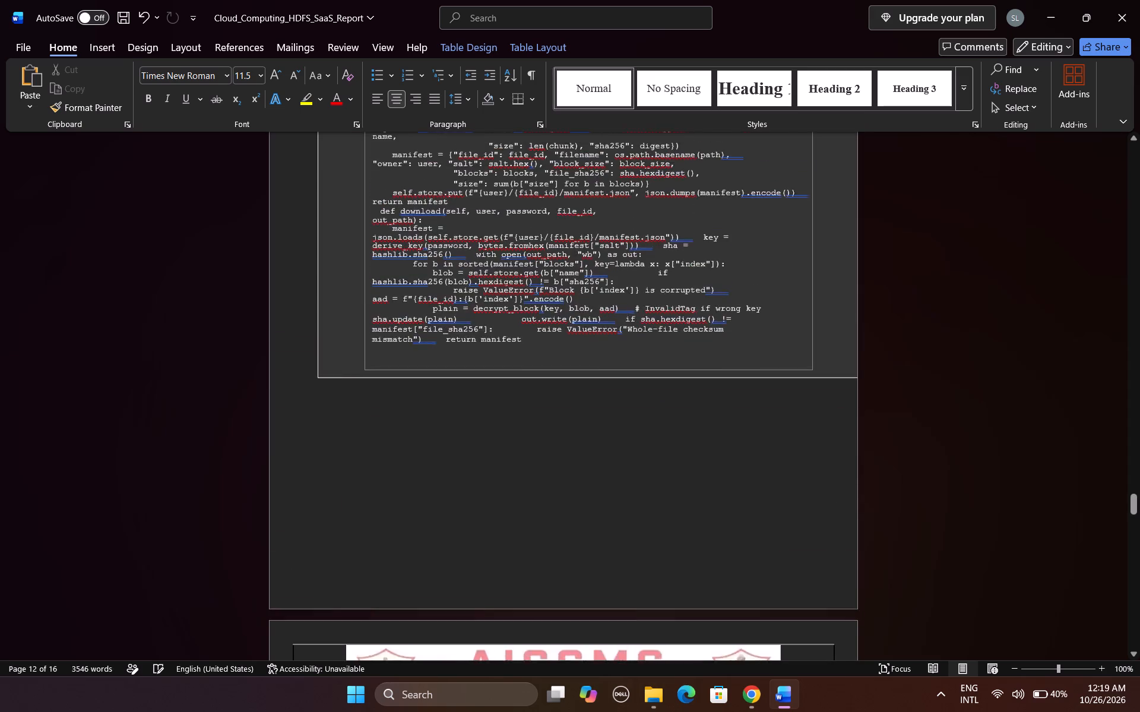
scroll(477, 283, "up", 1)
left_click(462, 351)
scroll(462, 351, "up", 1)
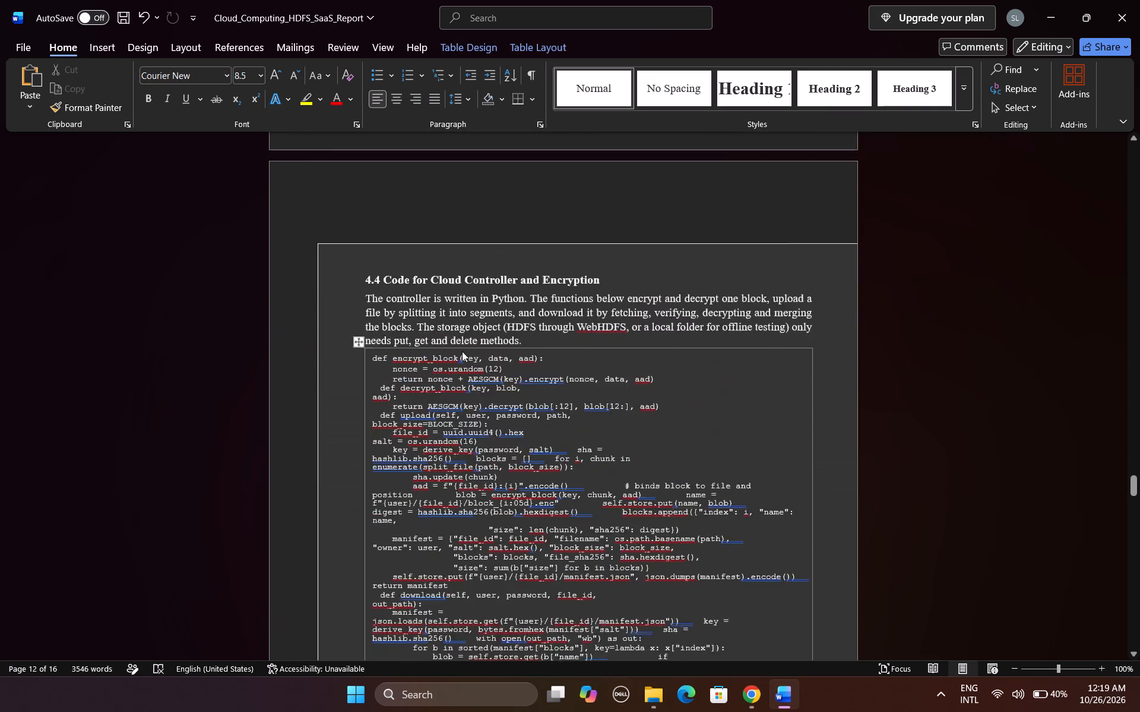
scroll(462, 351, "up", 1)
left_click(389, 350)
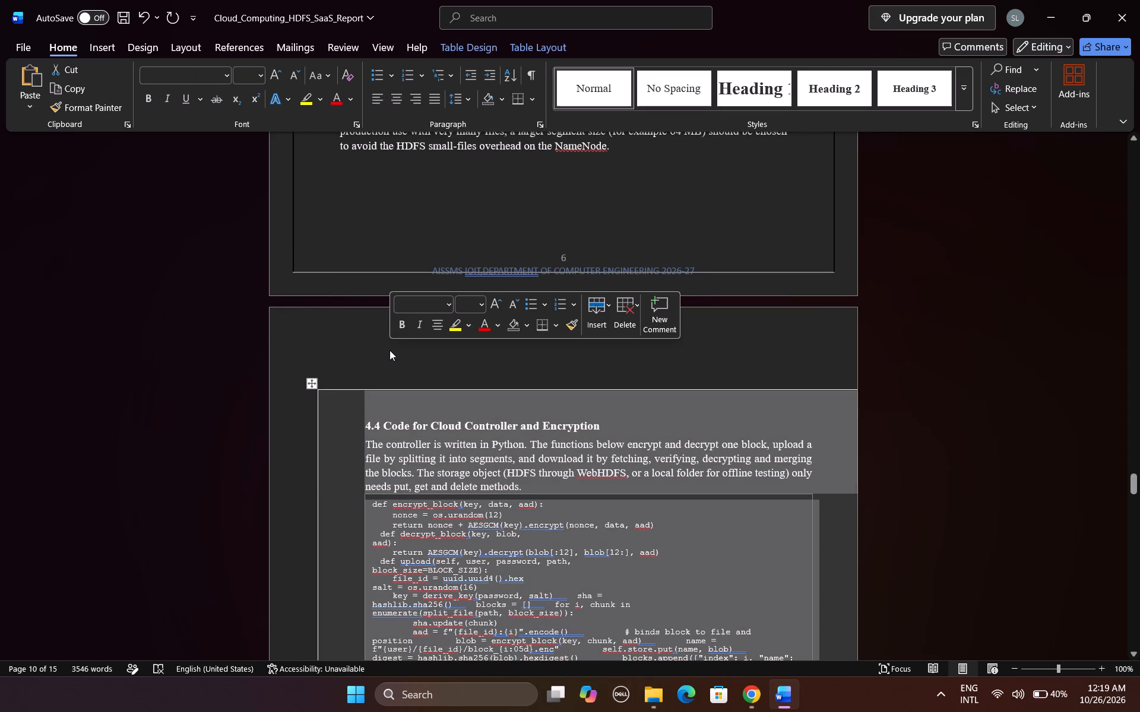
left_click(389, 350)
left_click(389, 350)
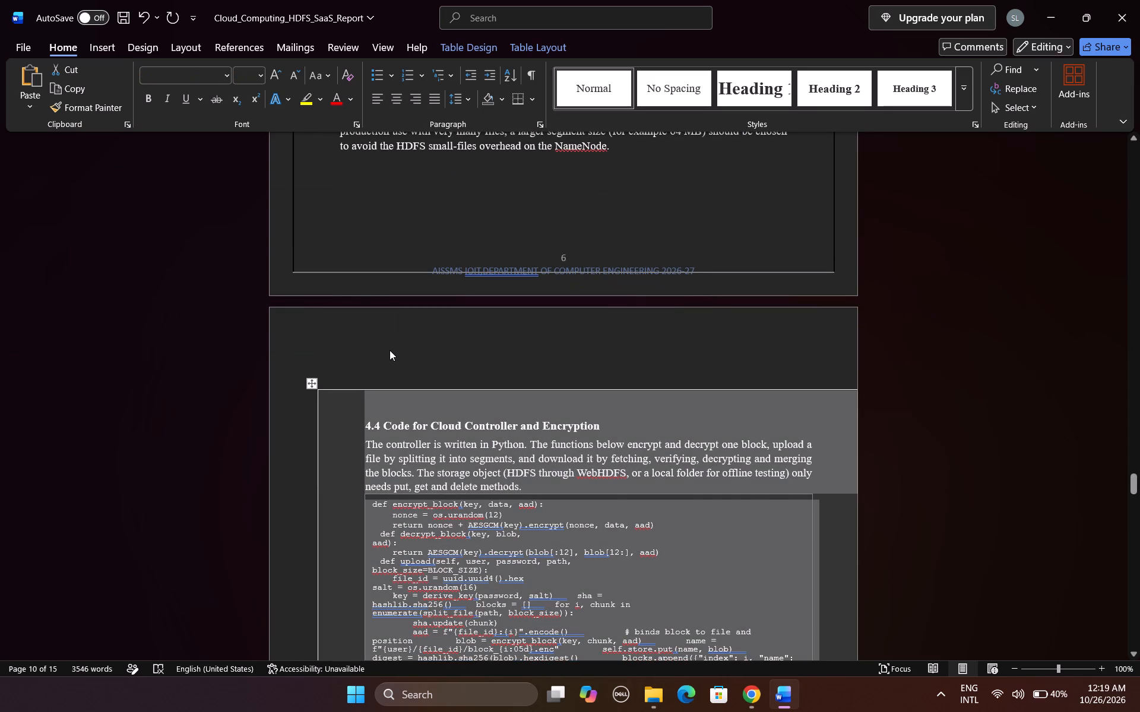
triple_click(389, 350)
key("ctrl+v")
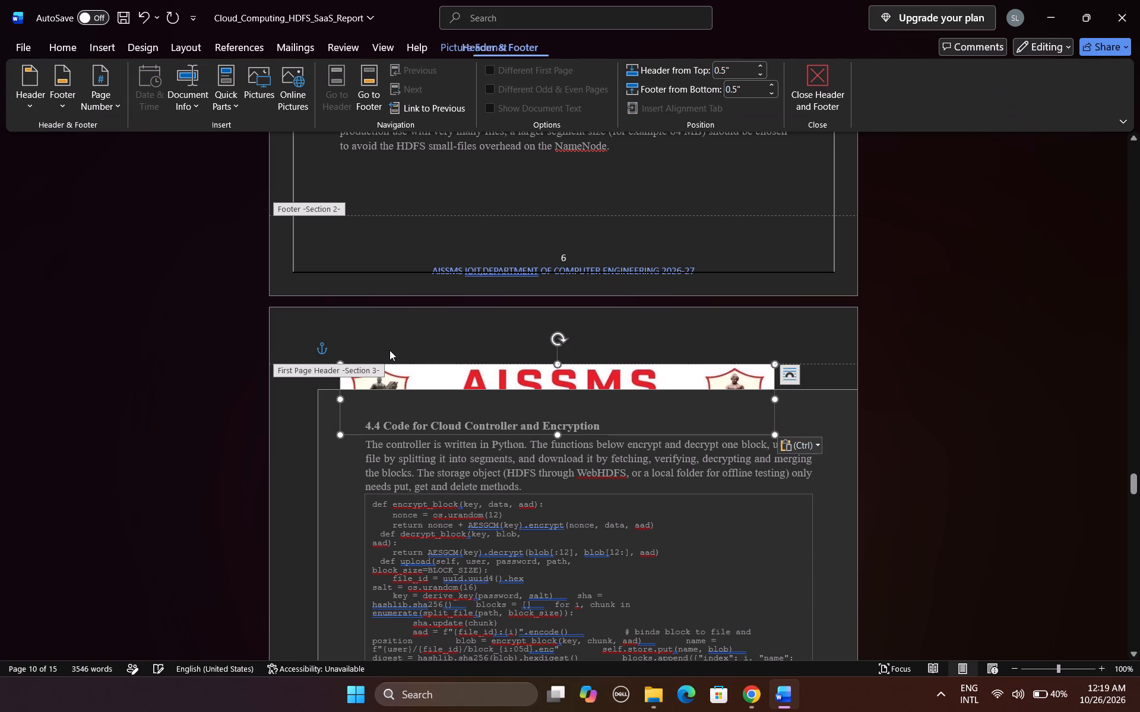
Move the pasted AISSMS banner up so it fits between the page's top edge and the section 4.4 frame's top border.
left_click_drag(486, 374, 511, 316)
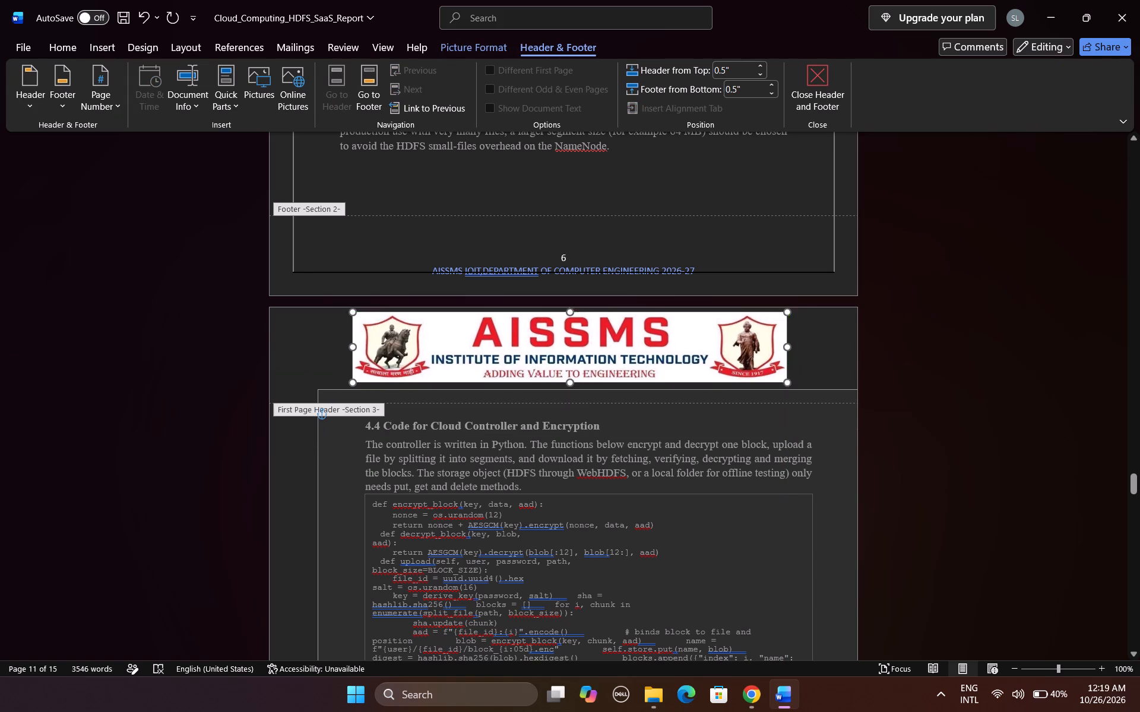
left_click_drag(511, 316, 501, 332)
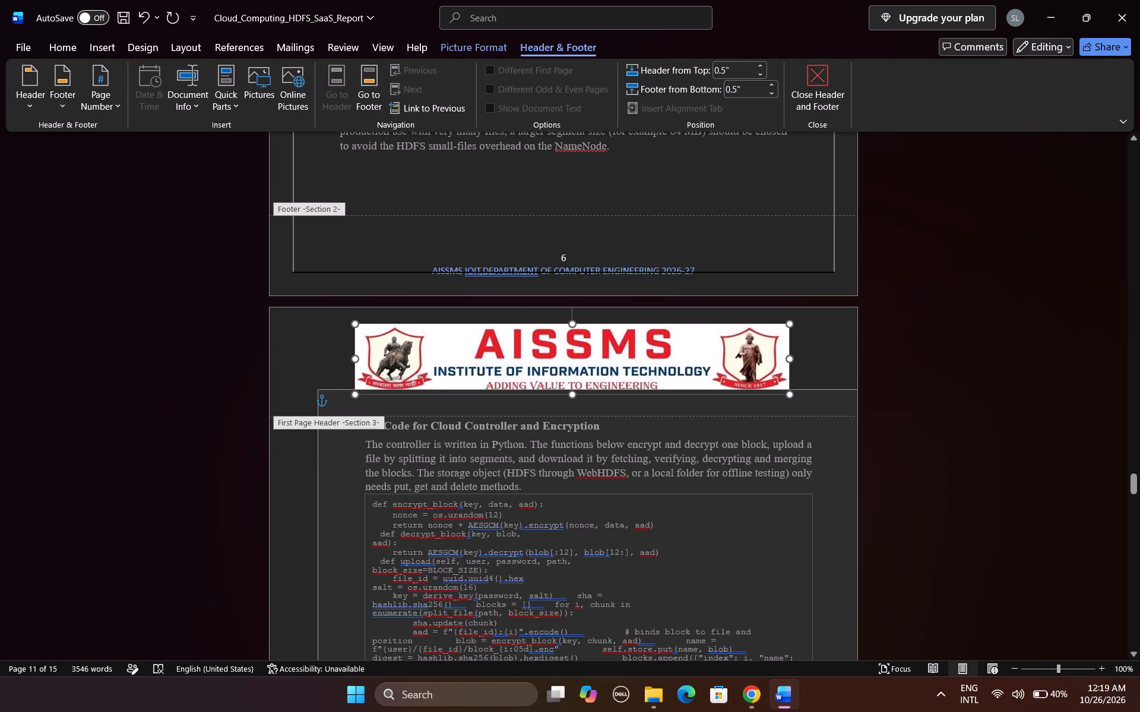
left_click_drag(501, 332, 501, 325)
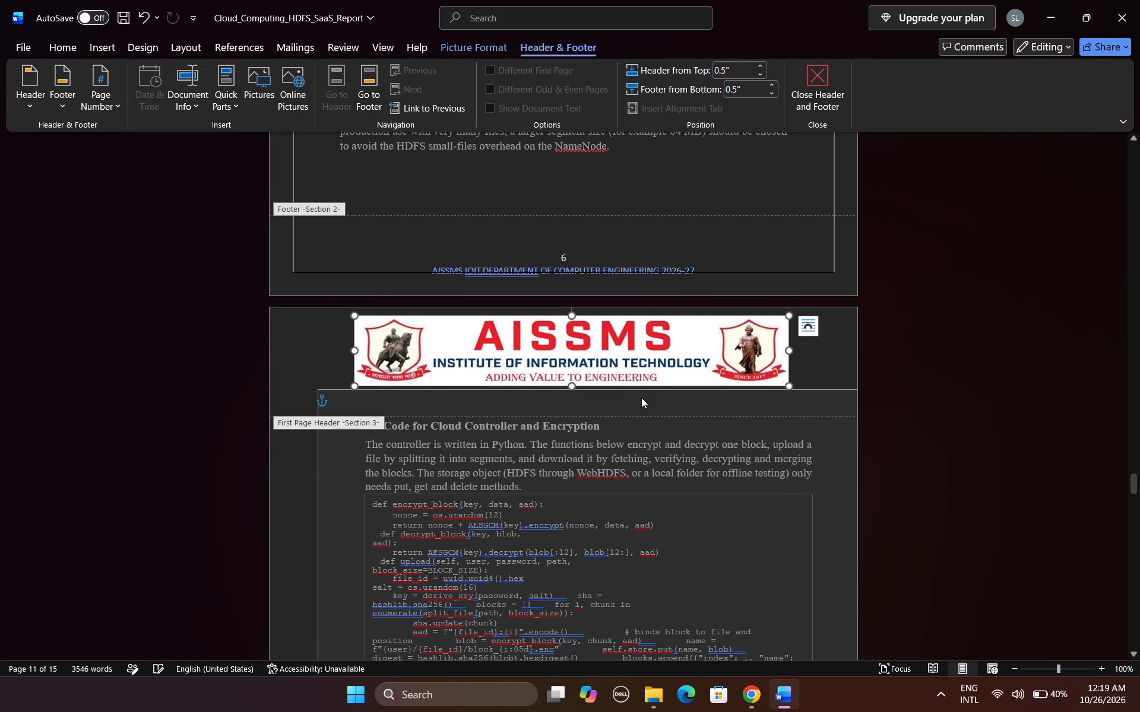
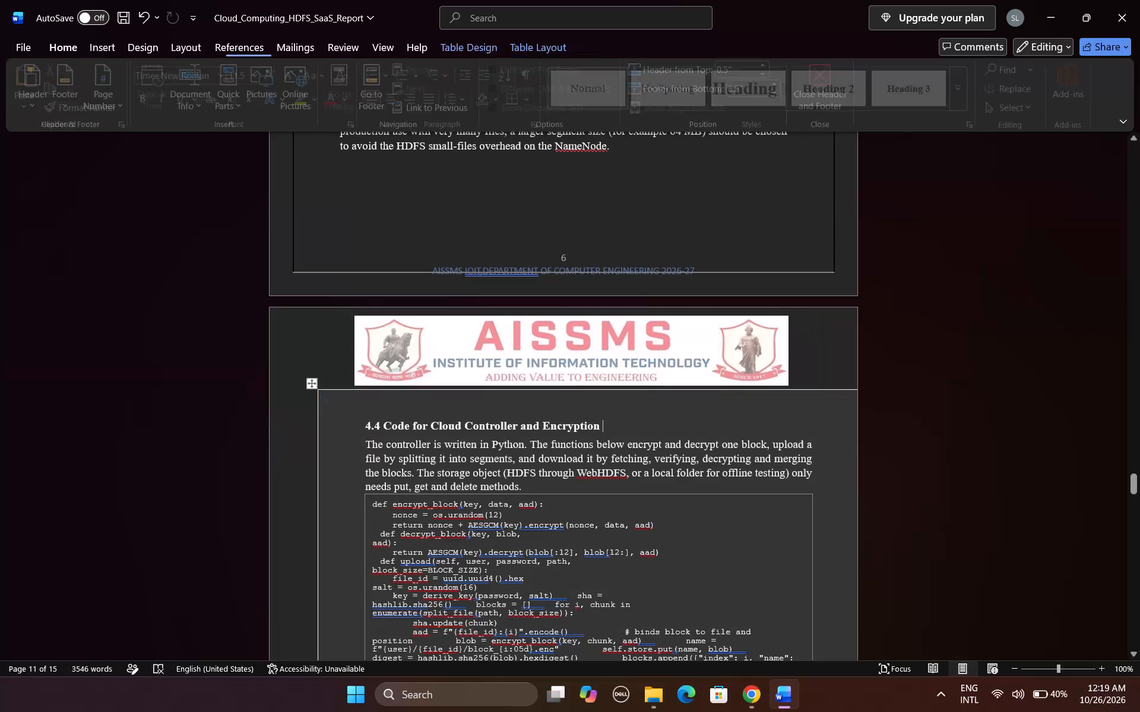
Examine the section 4.4 pages and the neighbouring pages, comparing the frame, the blank space below the code box and the page 7 continuation.
scroll(708, 427, "up", 6)
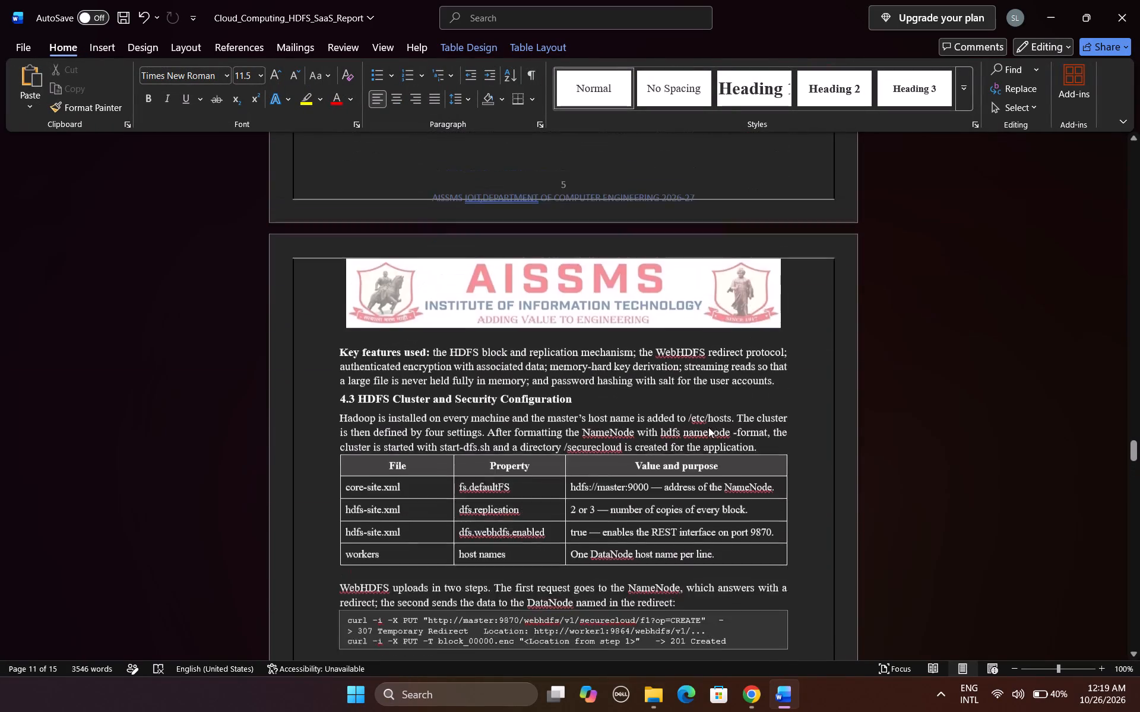
scroll(708, 427, "down", 5)
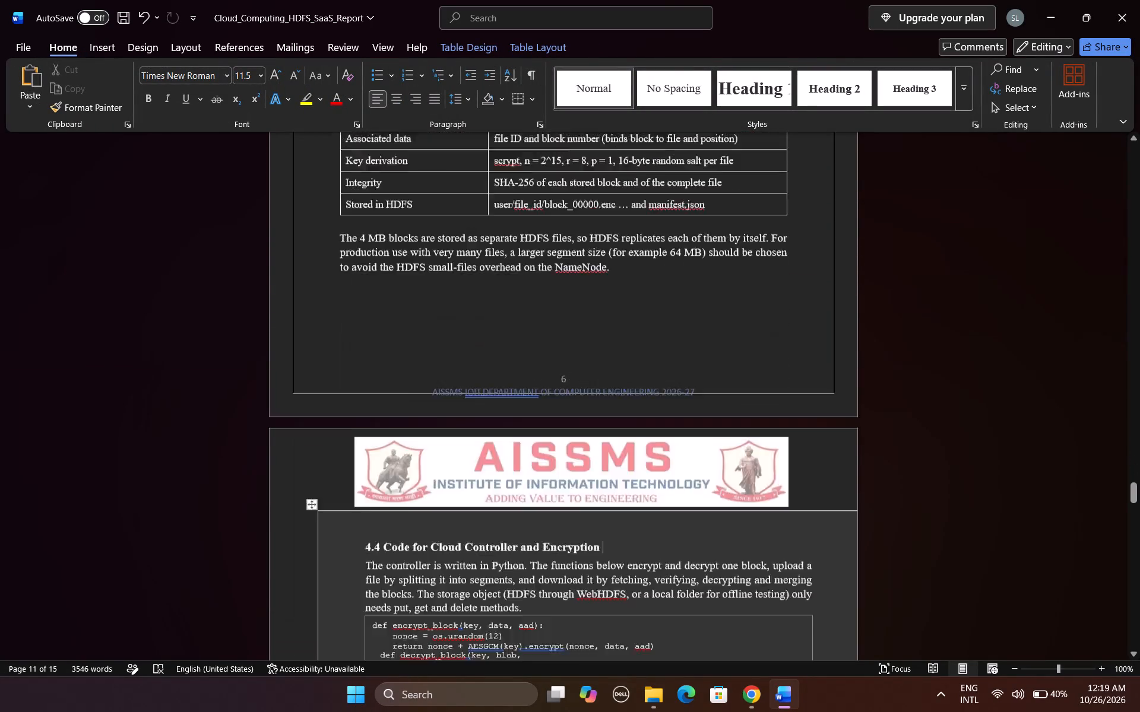
scroll(708, 427, "down", 2)
double_click(708, 427)
scroll(708, 427, "down", 3)
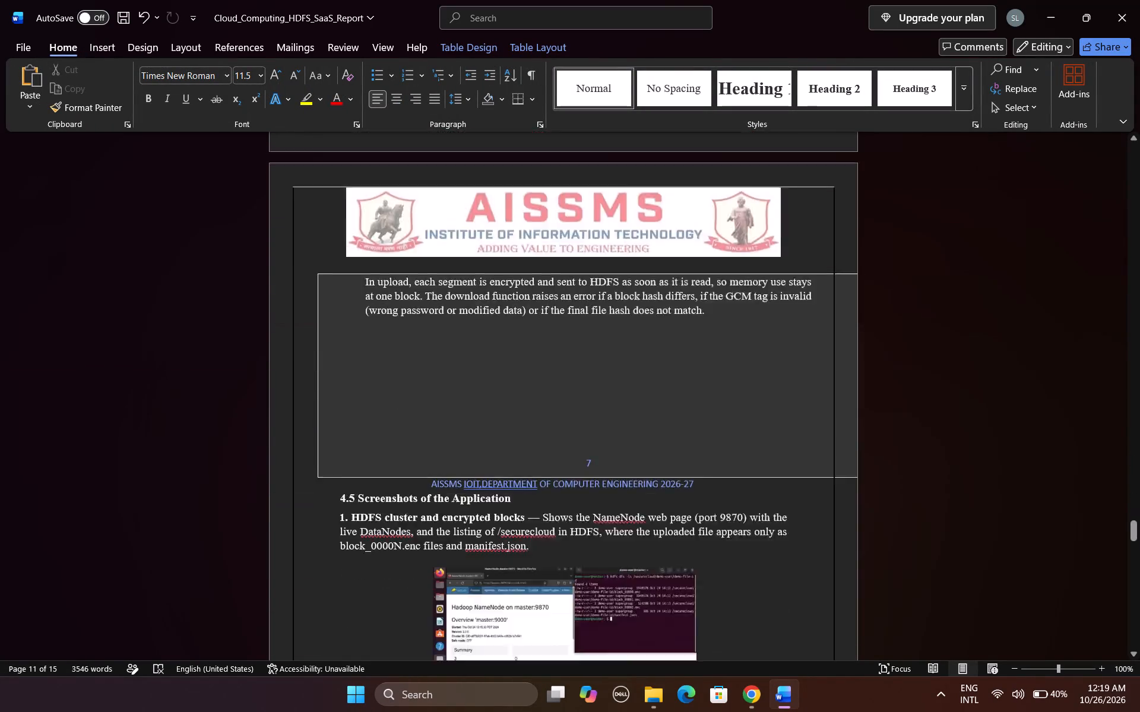
scroll(708, 427, "down", 2)
scroll(708, 427, "up", 2)
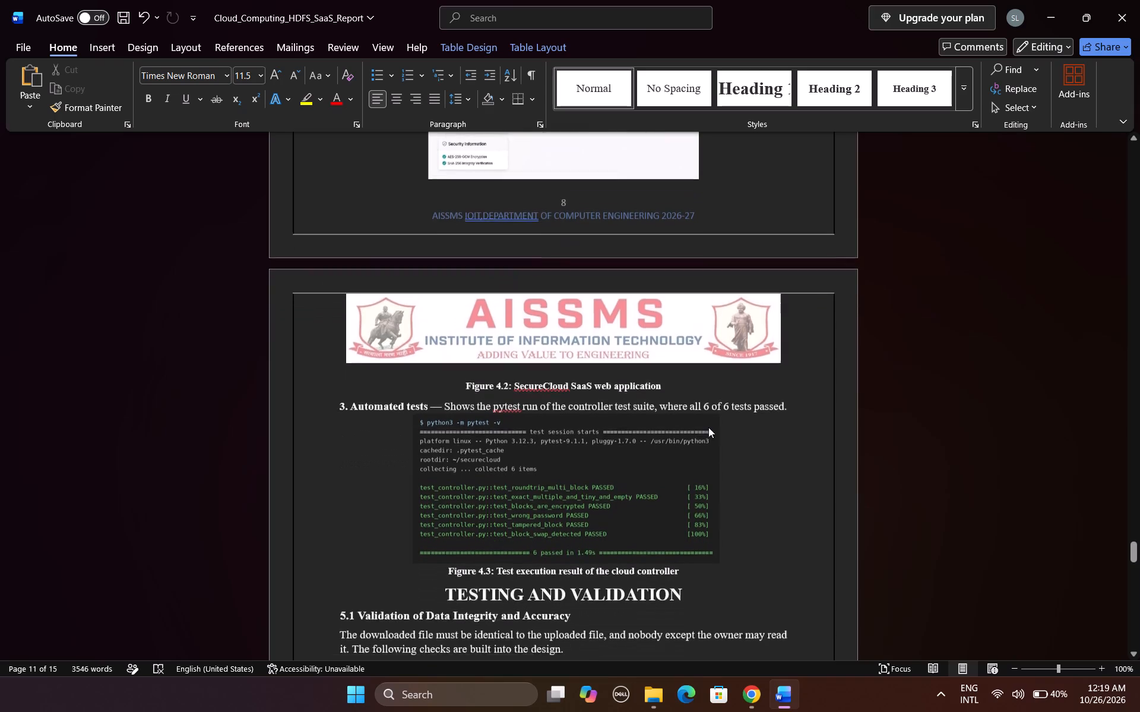
scroll(708, 427, "up", 2)
left_click(649, 593)
scroll(649, 593, "up", 2)
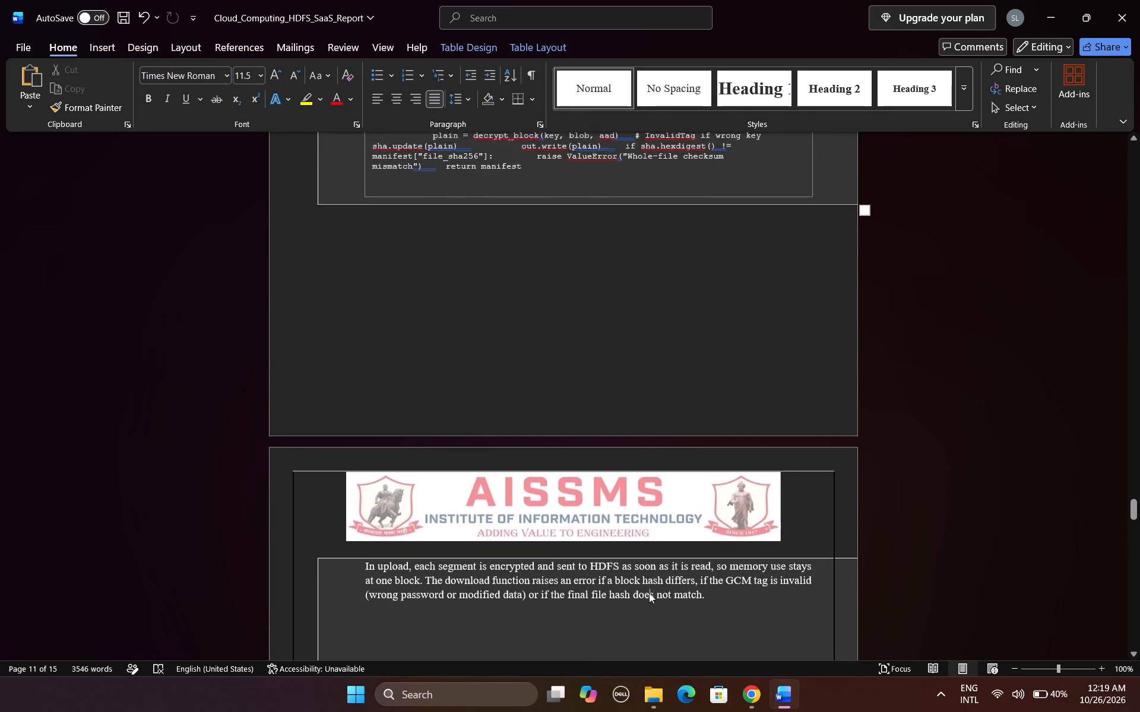
scroll(649, 593, "up", 1)
scroll(649, 593, "down", 3)
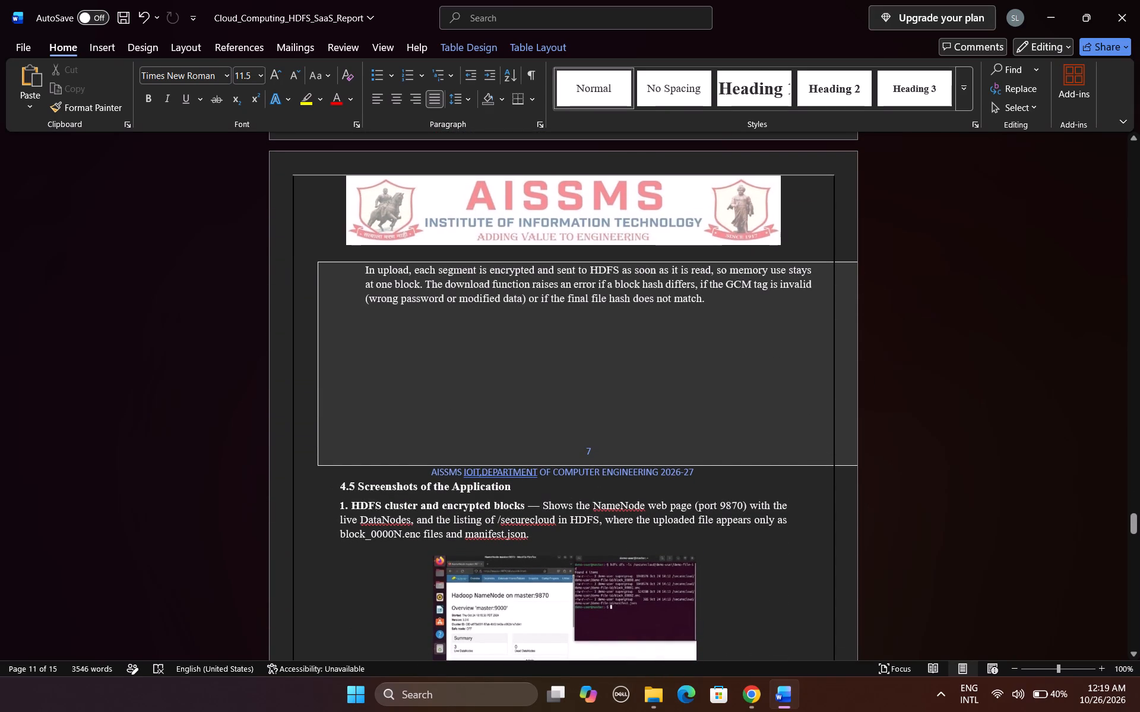
scroll(534, 417, "up", 2)
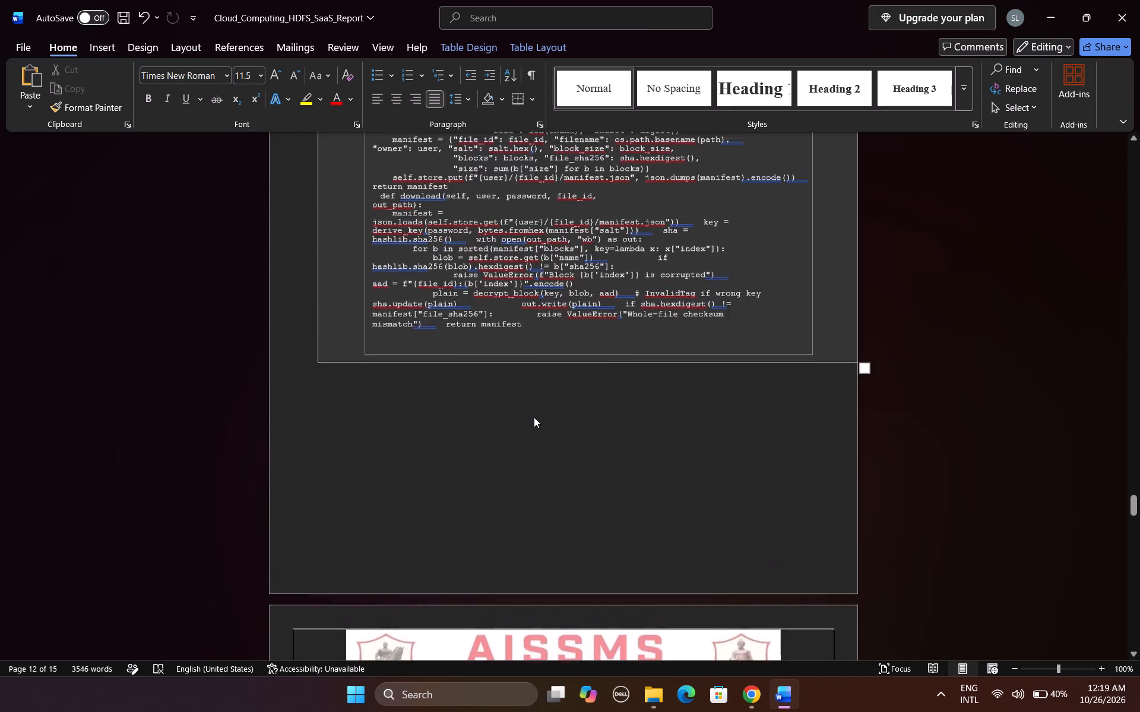
scroll(534, 417, "up", 3)
left_click(524, 384)
scroll(524, 384, "down", 1)
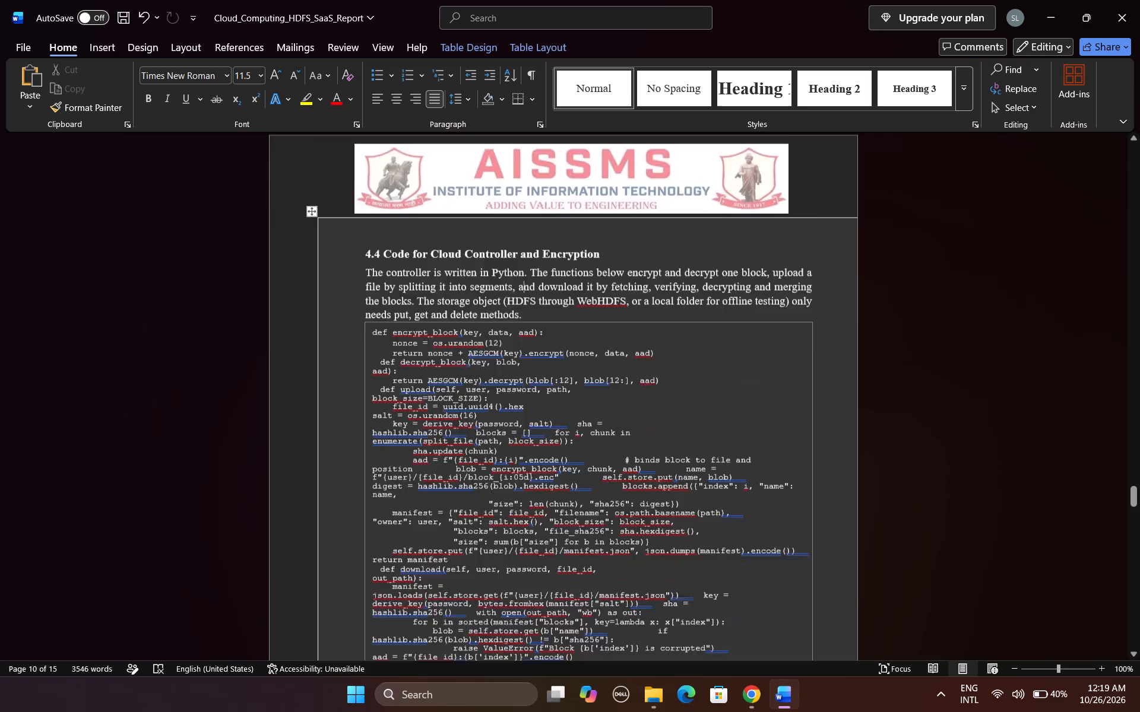
scroll(524, 384, "down", 3)
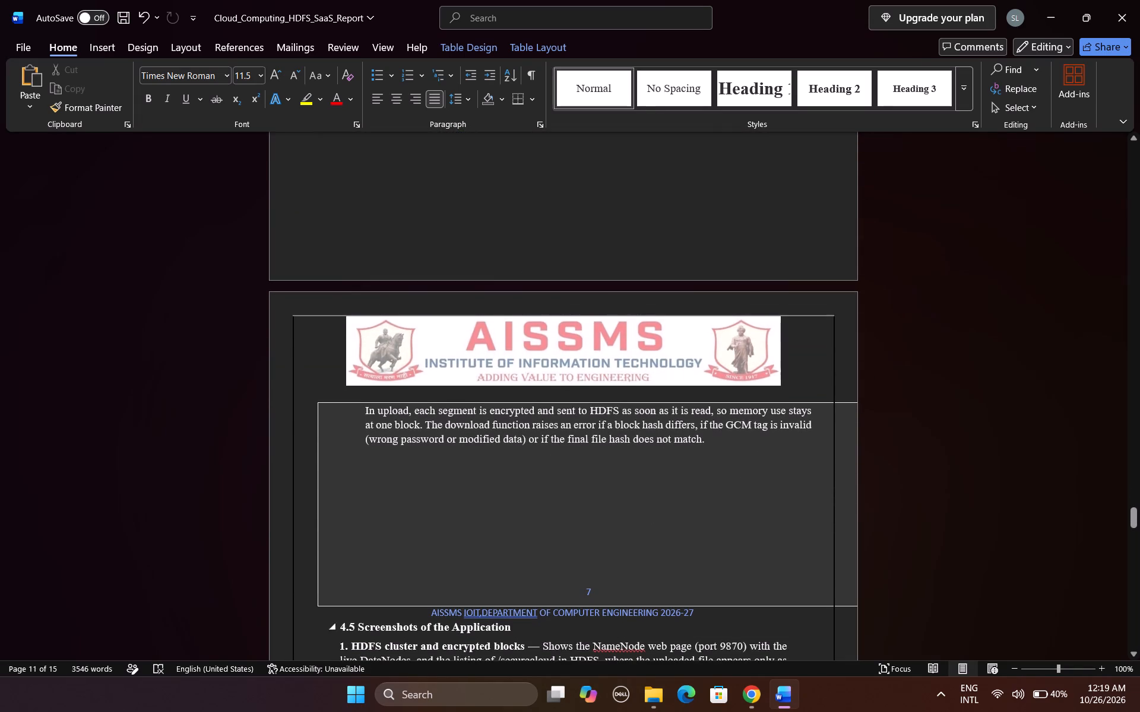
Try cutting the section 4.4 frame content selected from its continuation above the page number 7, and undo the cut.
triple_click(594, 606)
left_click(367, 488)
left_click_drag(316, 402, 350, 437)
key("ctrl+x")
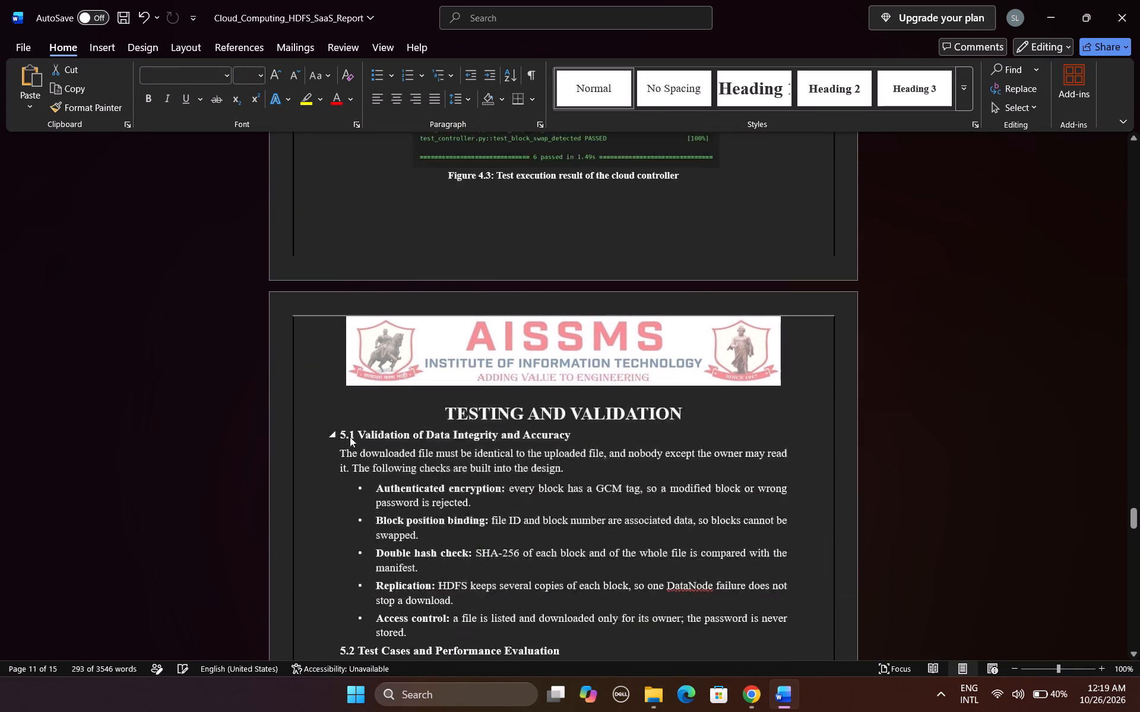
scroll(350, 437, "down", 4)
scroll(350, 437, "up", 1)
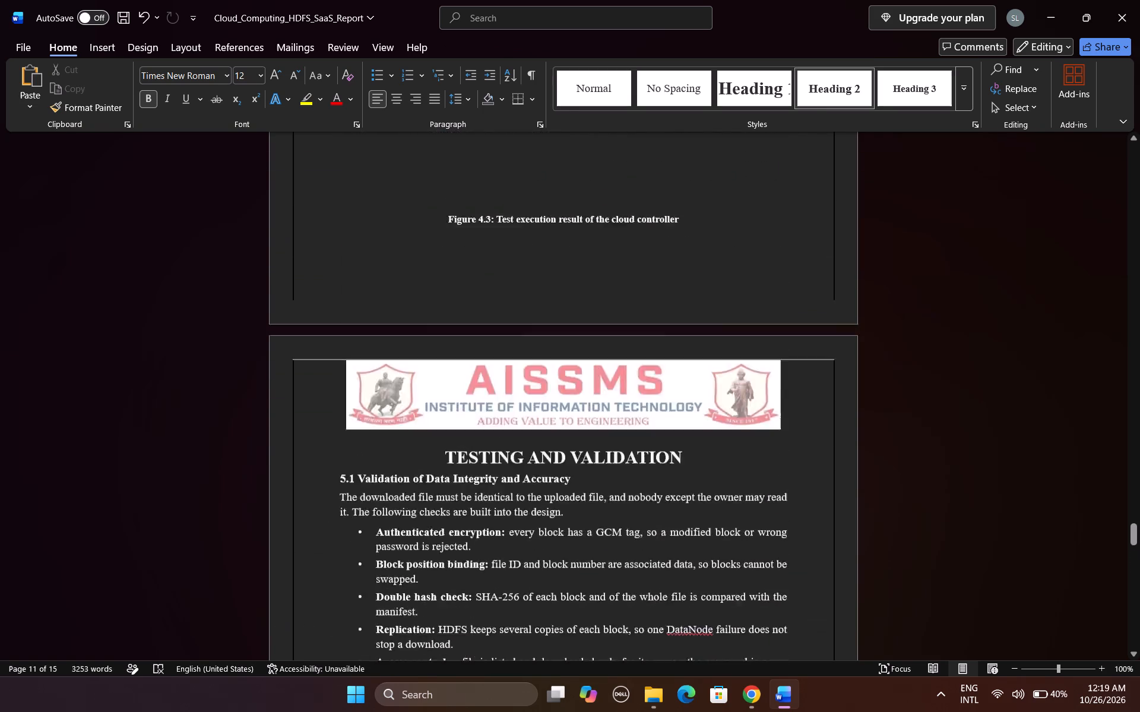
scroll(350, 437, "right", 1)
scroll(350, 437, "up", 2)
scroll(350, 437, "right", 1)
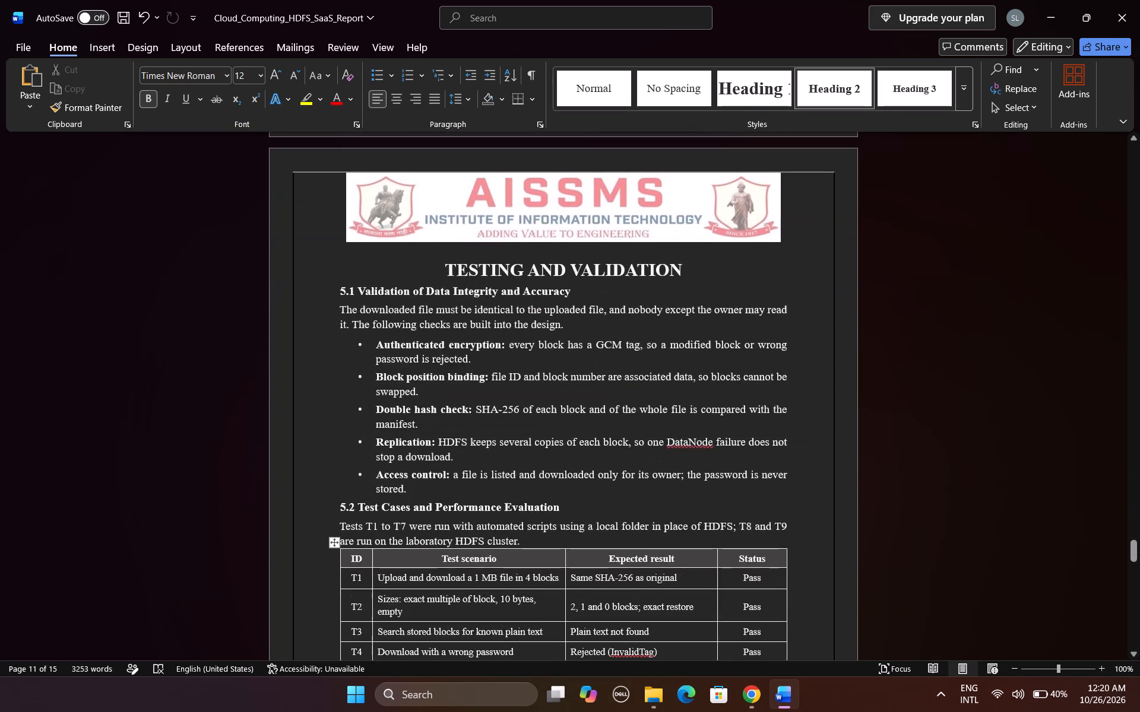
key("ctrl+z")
Stretch the section 4.4 Python code box slightly wider and down into the blank space near the bottom of its page.
scroll(452, 395, "up", 2)
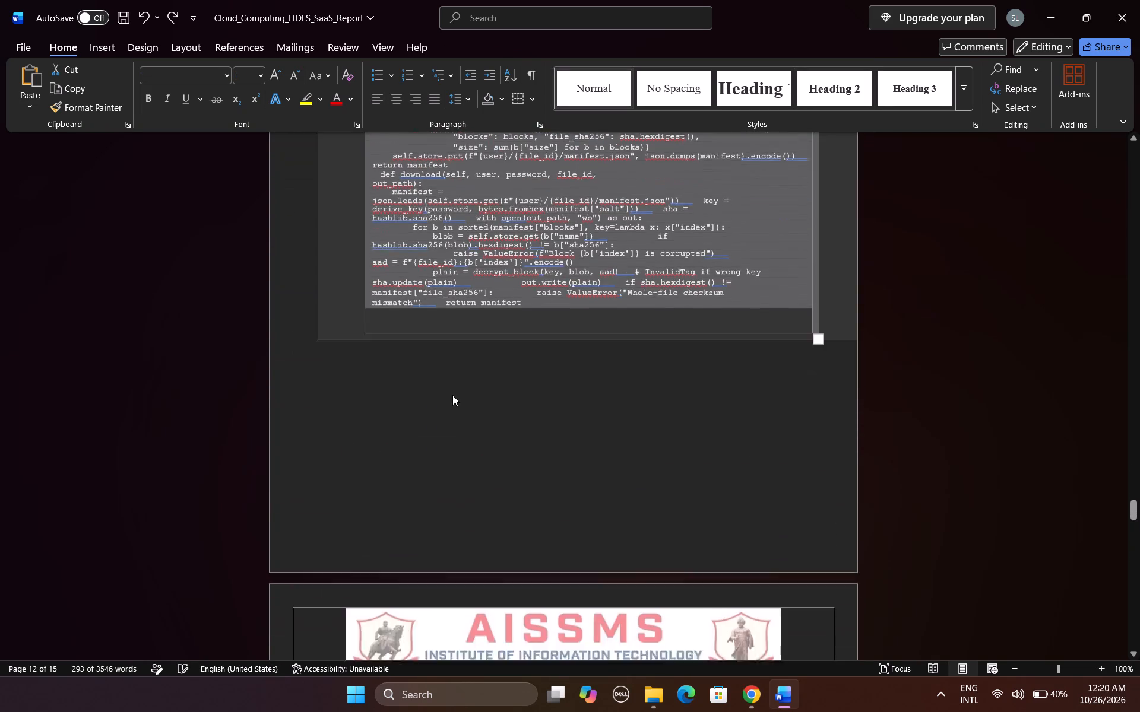
left_click(675, 296)
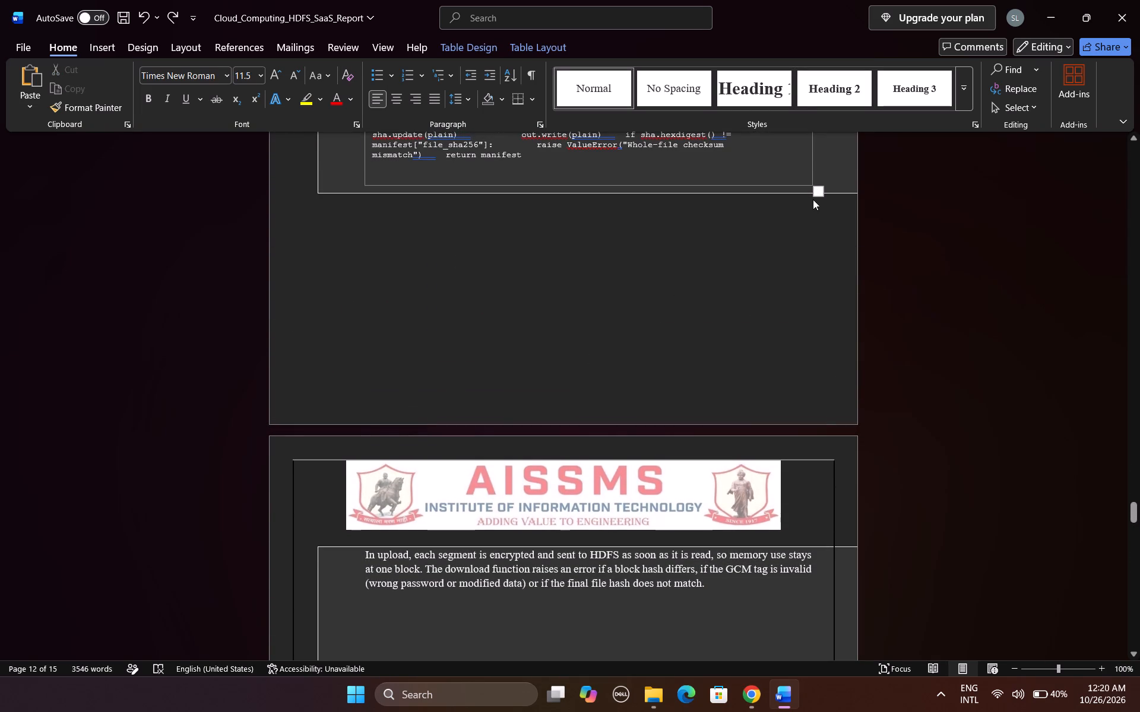
left_click_drag(817, 191, 831, 379)
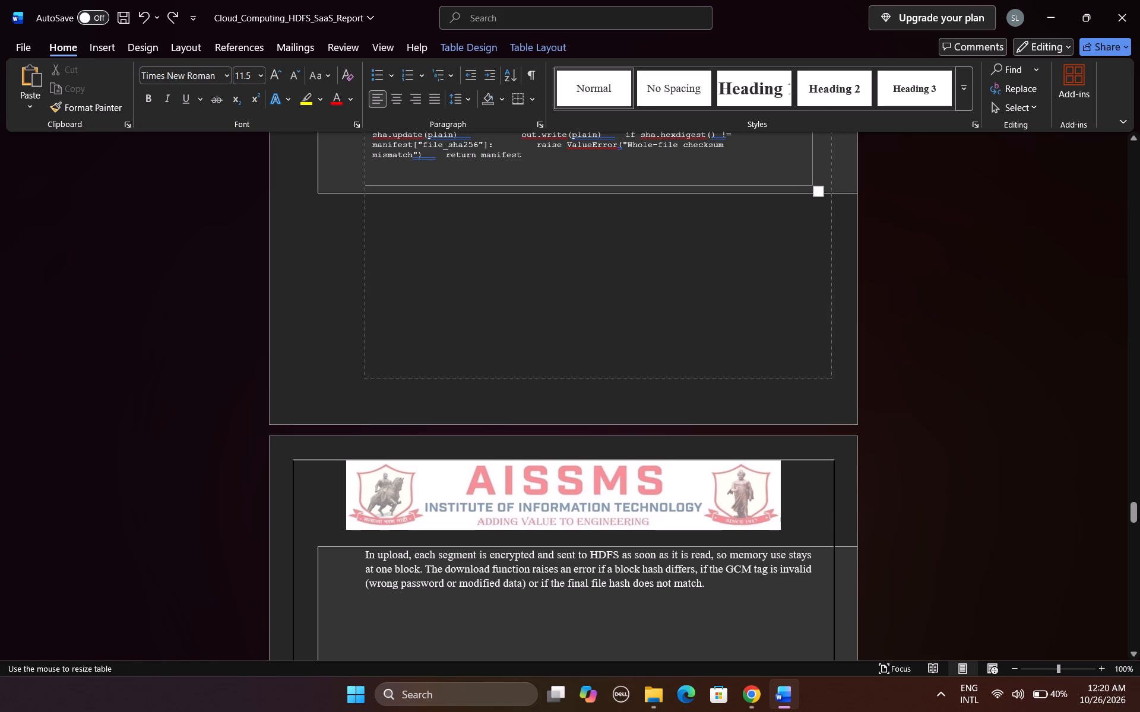
left_click_drag(831, 379, 827, 388)
scroll(761, 437, "down", 1)
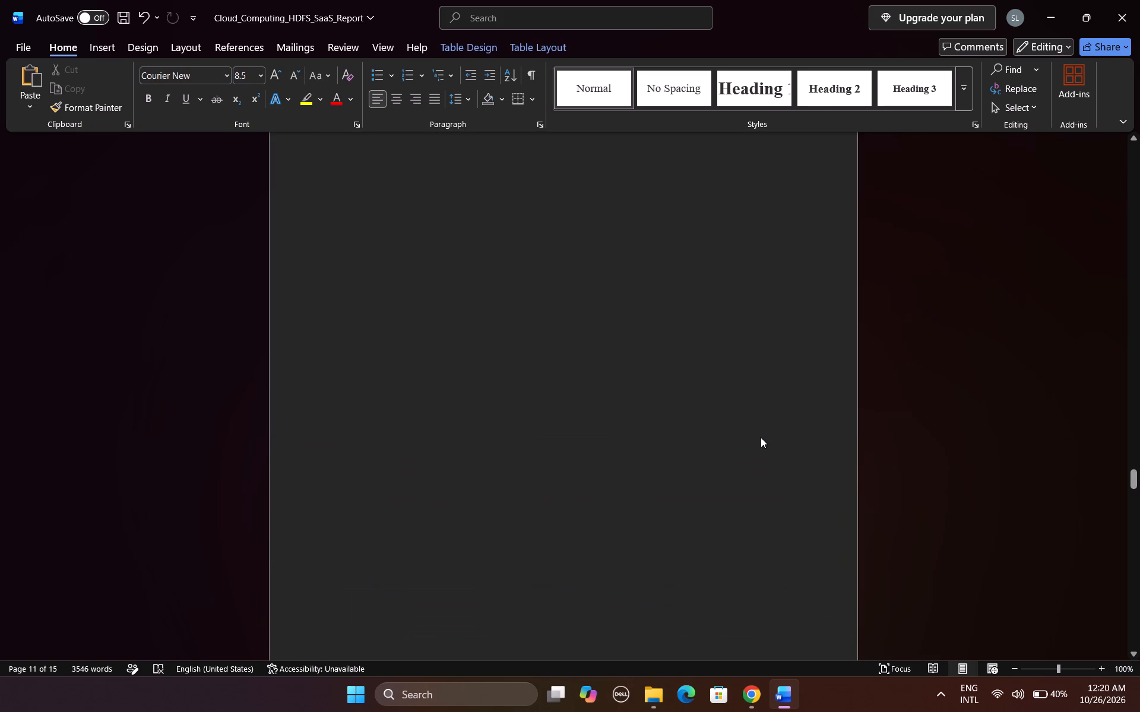
scroll(761, 437, "down", 3)
scroll(777, 497, "down", 3)
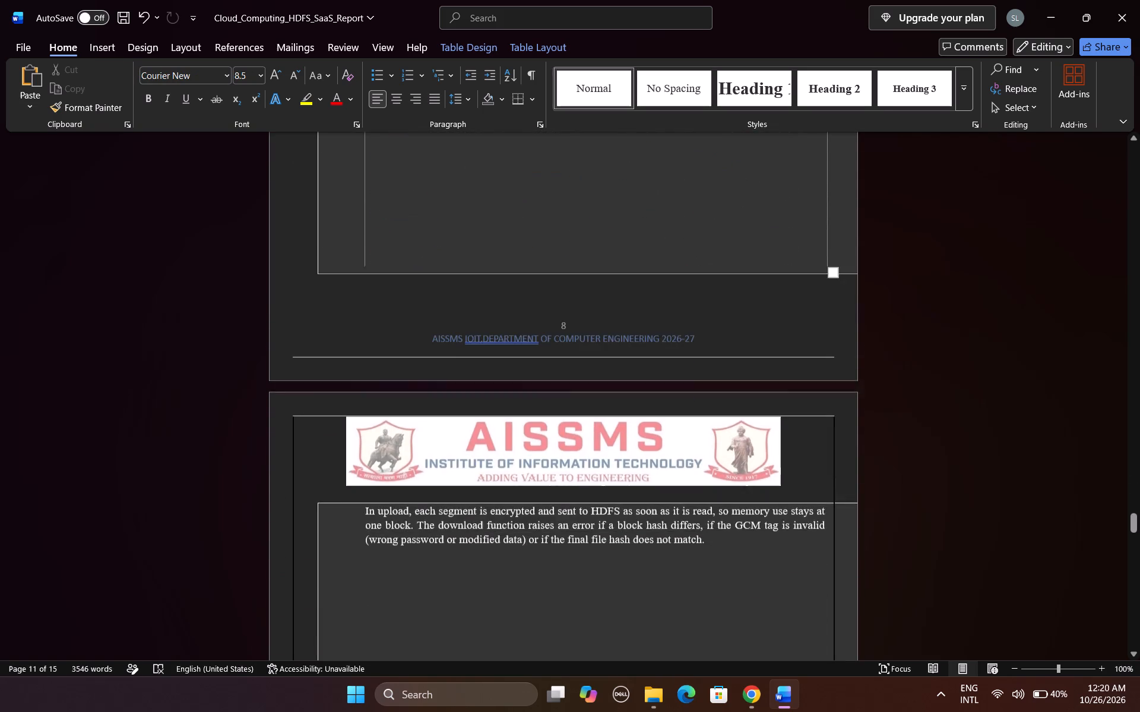
right_click(777, 497)
left_click(681, 283)
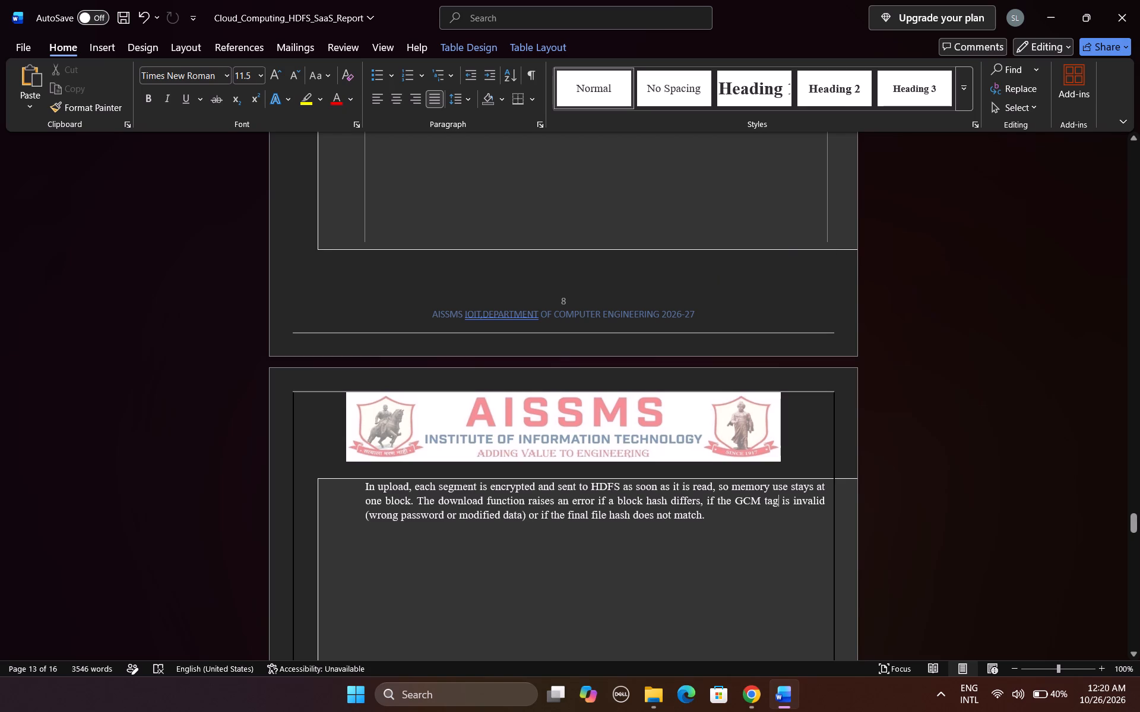
Try to narrow and shorten the stretched section 4.4 code box by its lower corner above the page number 8.
left_click_drag(826, 240, 803, 236)
scroll(811, 247, "up", 1)
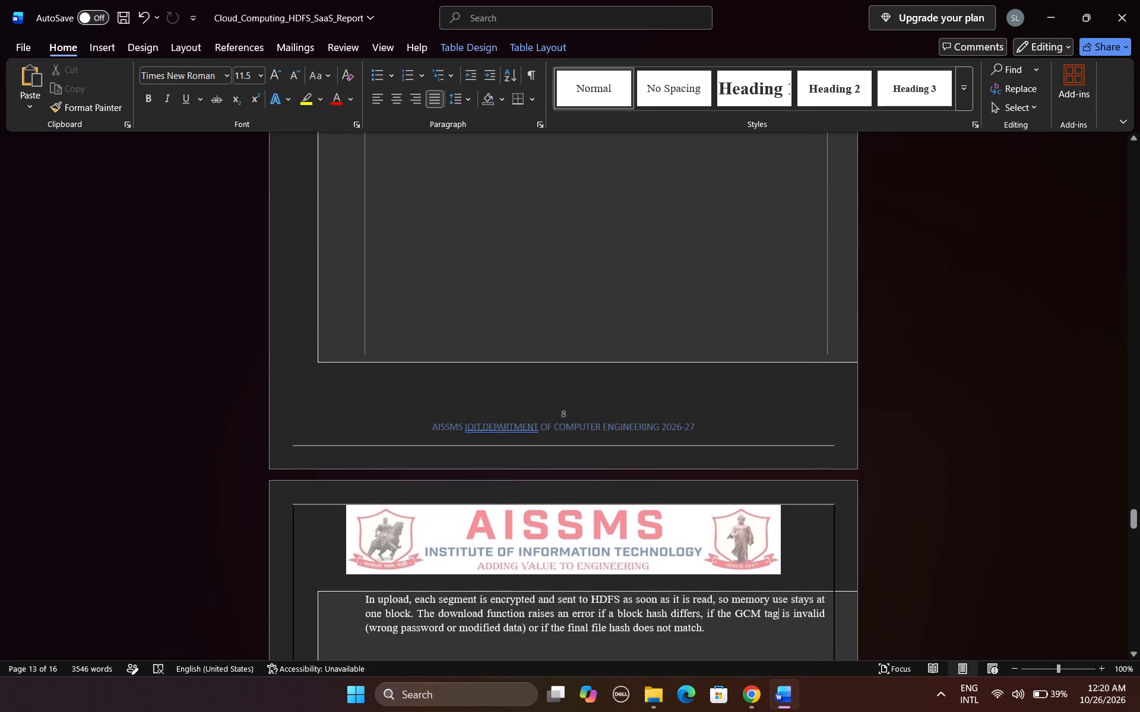
left_click_drag(822, 360, 800, 287)
scroll(800, 287, "up", 1)
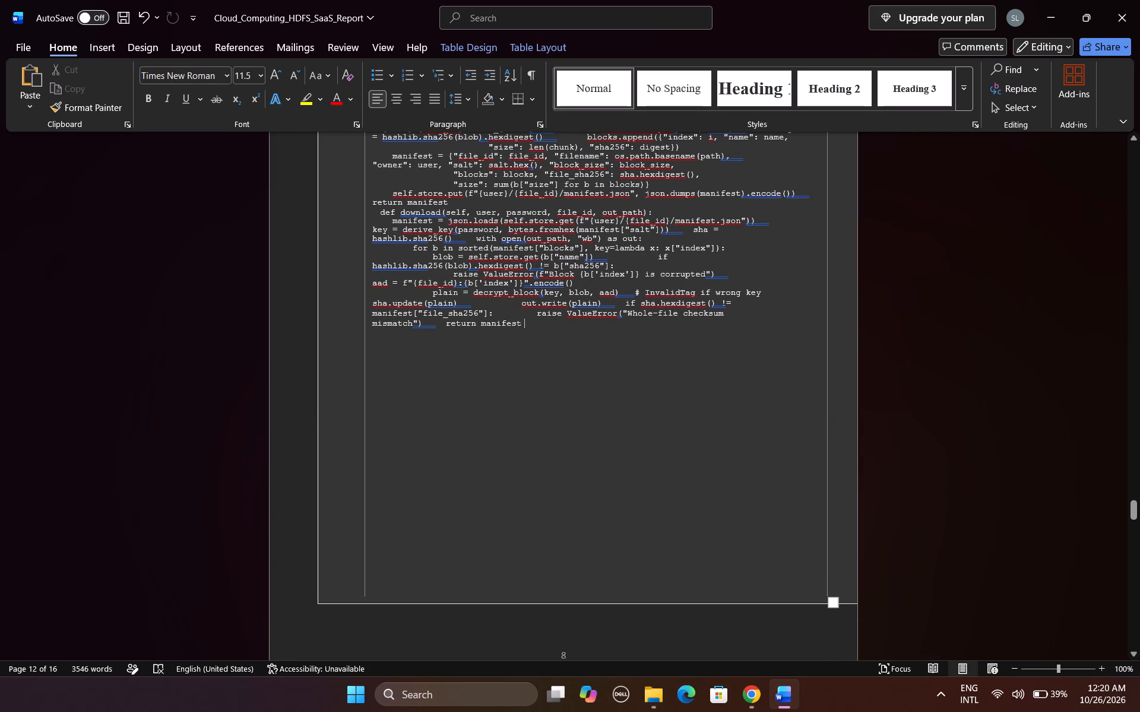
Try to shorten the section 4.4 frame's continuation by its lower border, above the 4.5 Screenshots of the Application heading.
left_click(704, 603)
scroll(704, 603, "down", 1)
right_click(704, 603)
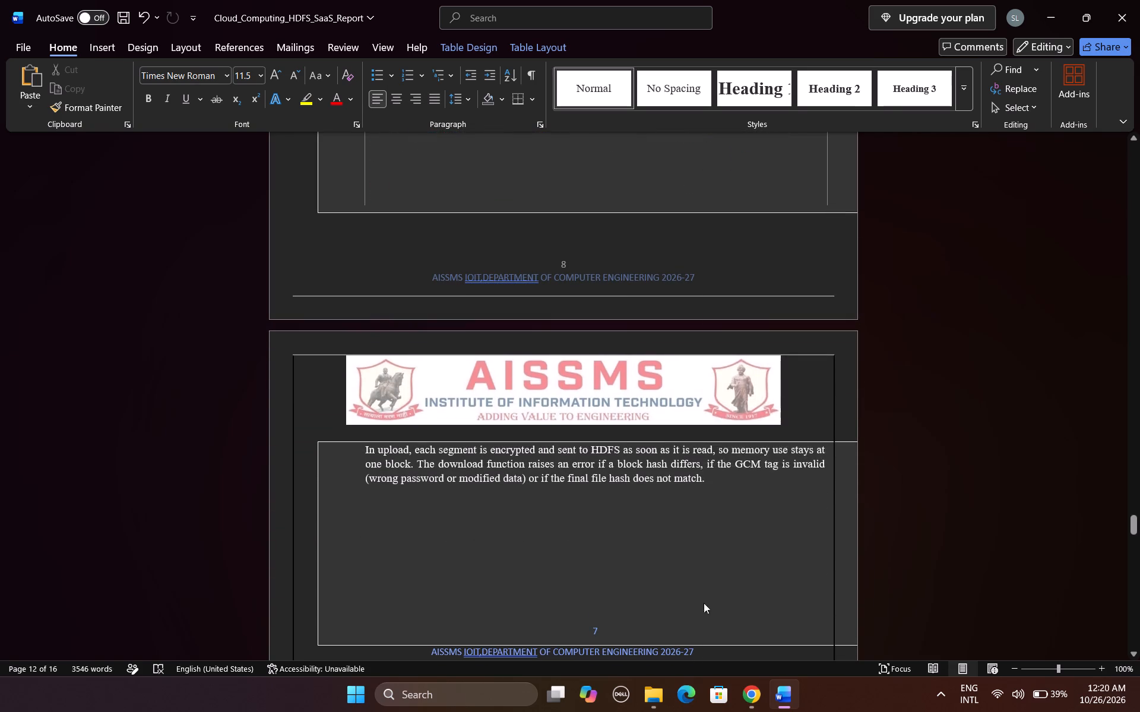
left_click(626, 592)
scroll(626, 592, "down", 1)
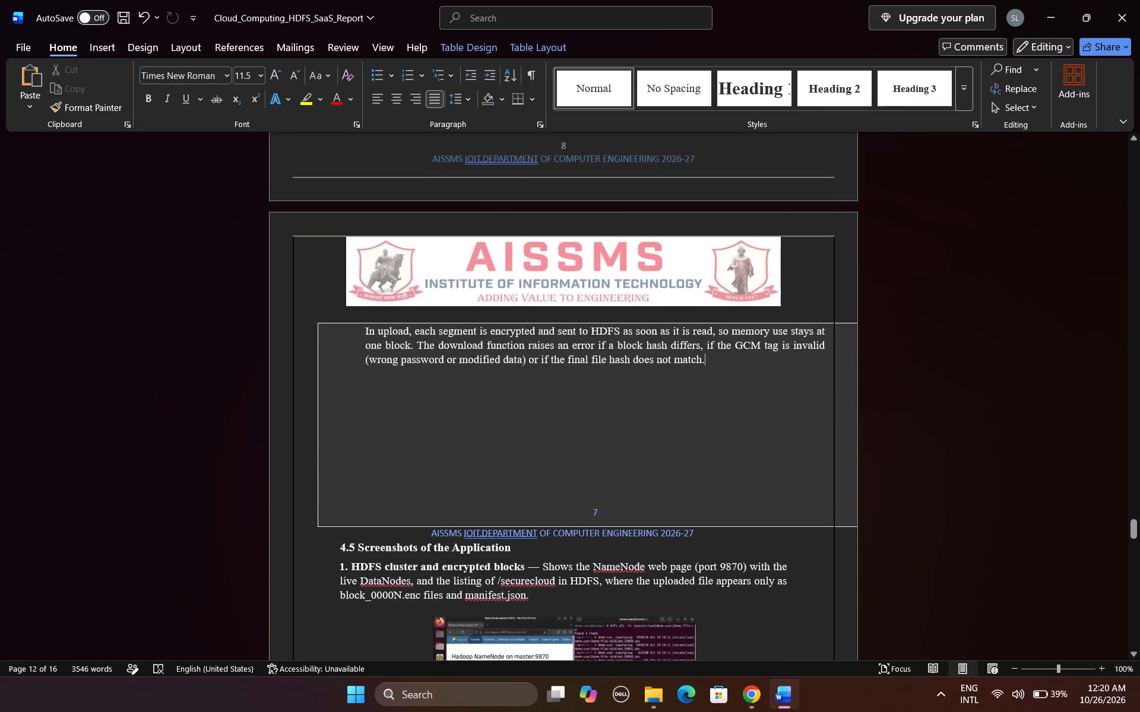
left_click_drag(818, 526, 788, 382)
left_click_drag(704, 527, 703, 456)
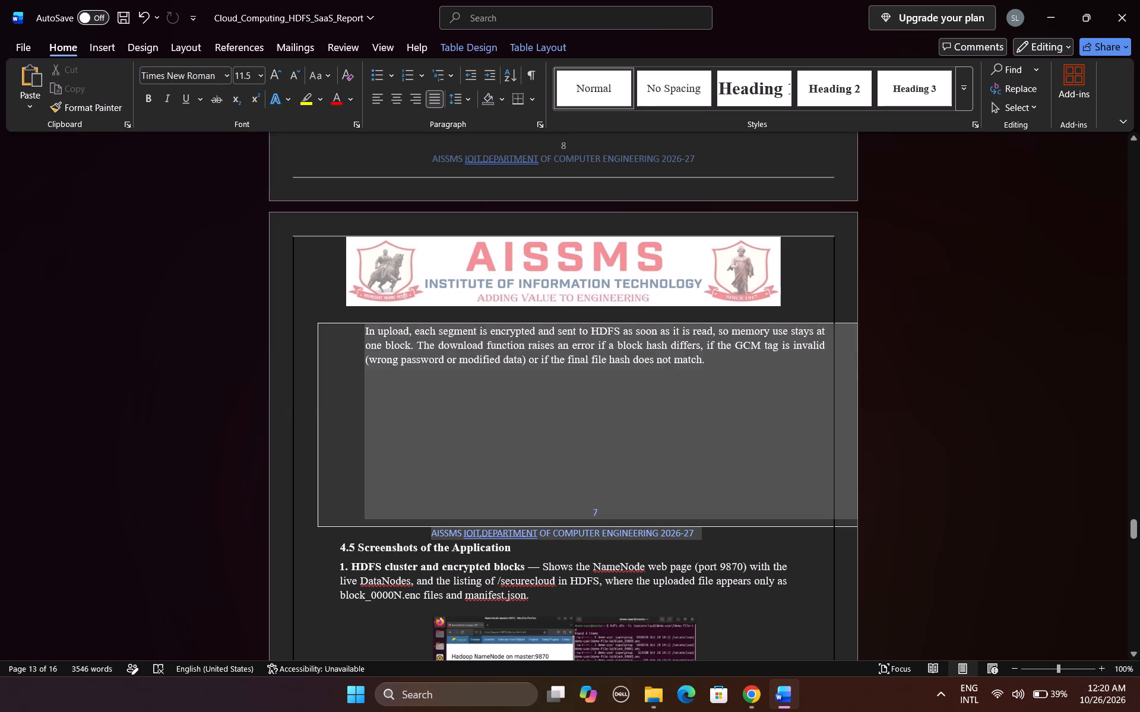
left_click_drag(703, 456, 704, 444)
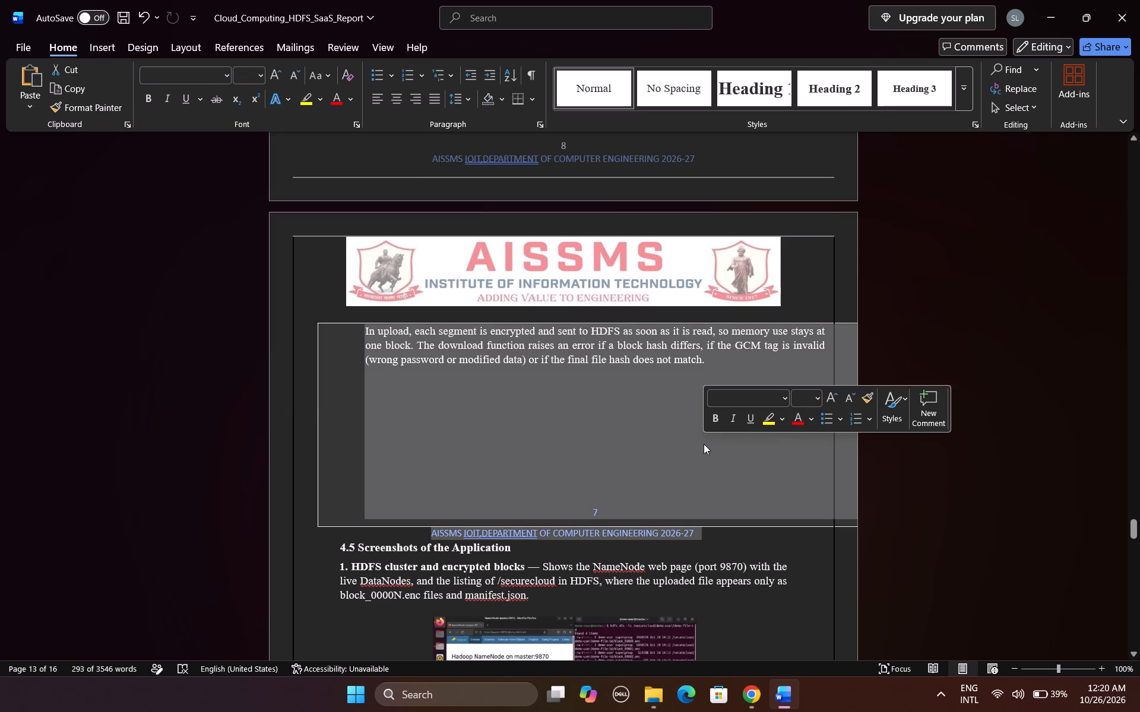
Close the report, saving its changes as the Word document Cloud_Computing_HDFS_SaaS_Report in the Downloads folder.
left_click(1139, 0)
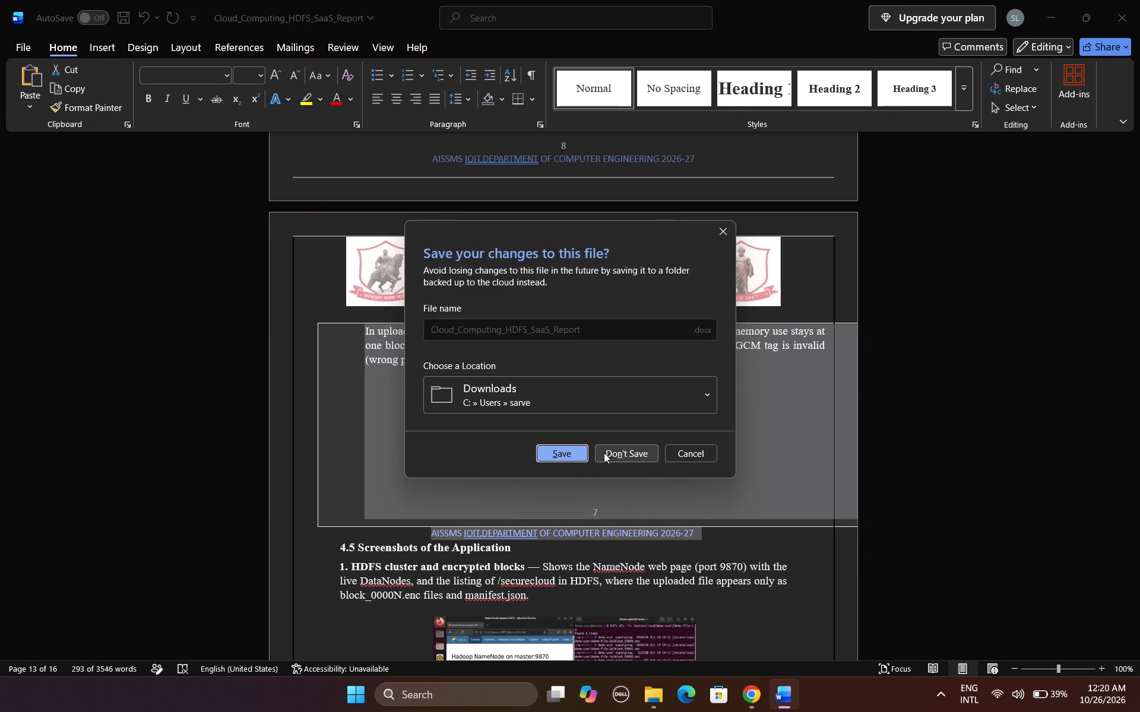
left_click(577, 456)
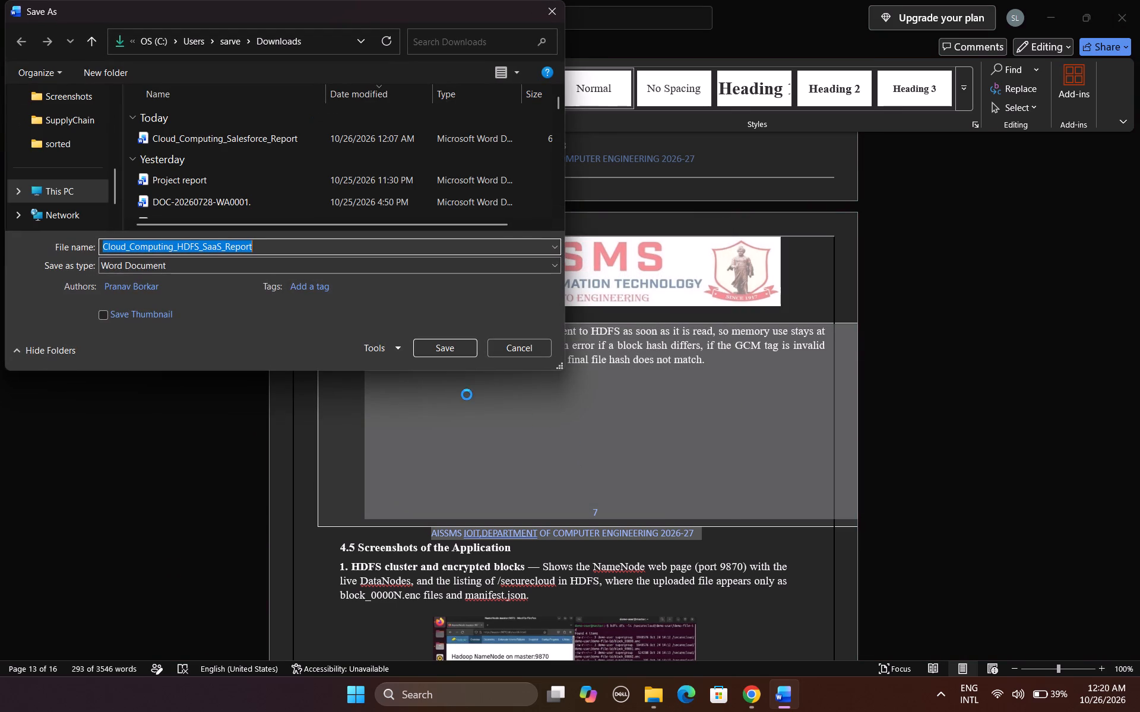
scroll(93, 194, "down", 1)
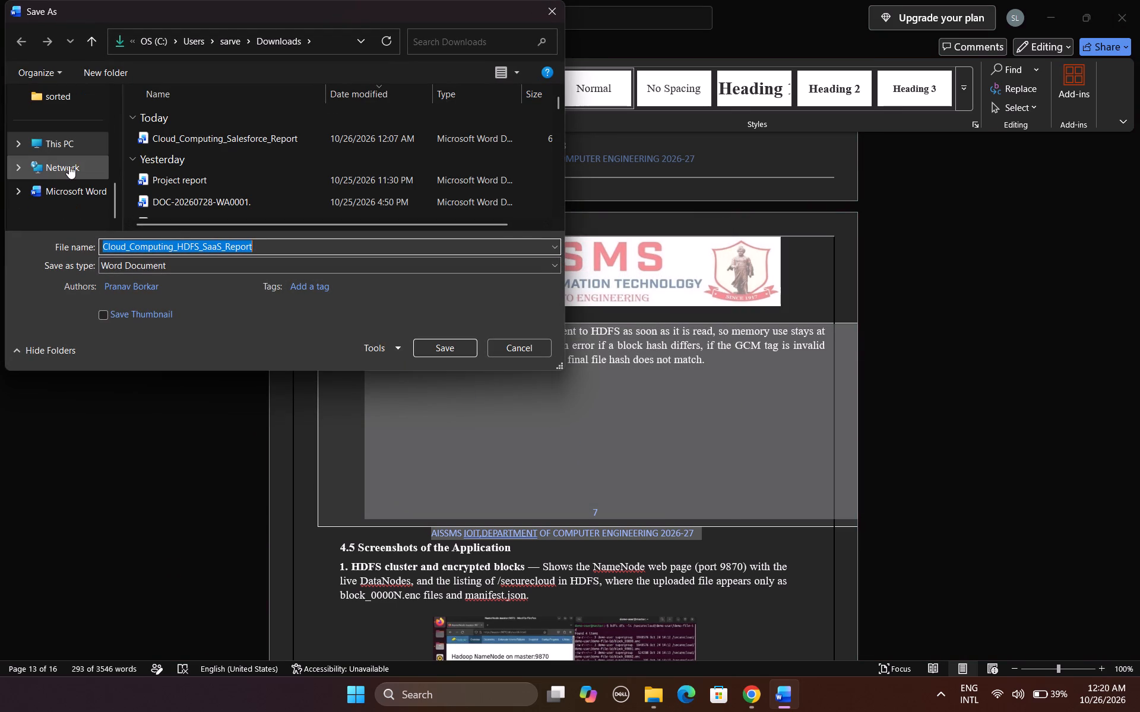
scroll(76, 175, "up", 1)
left_click(67, 210)
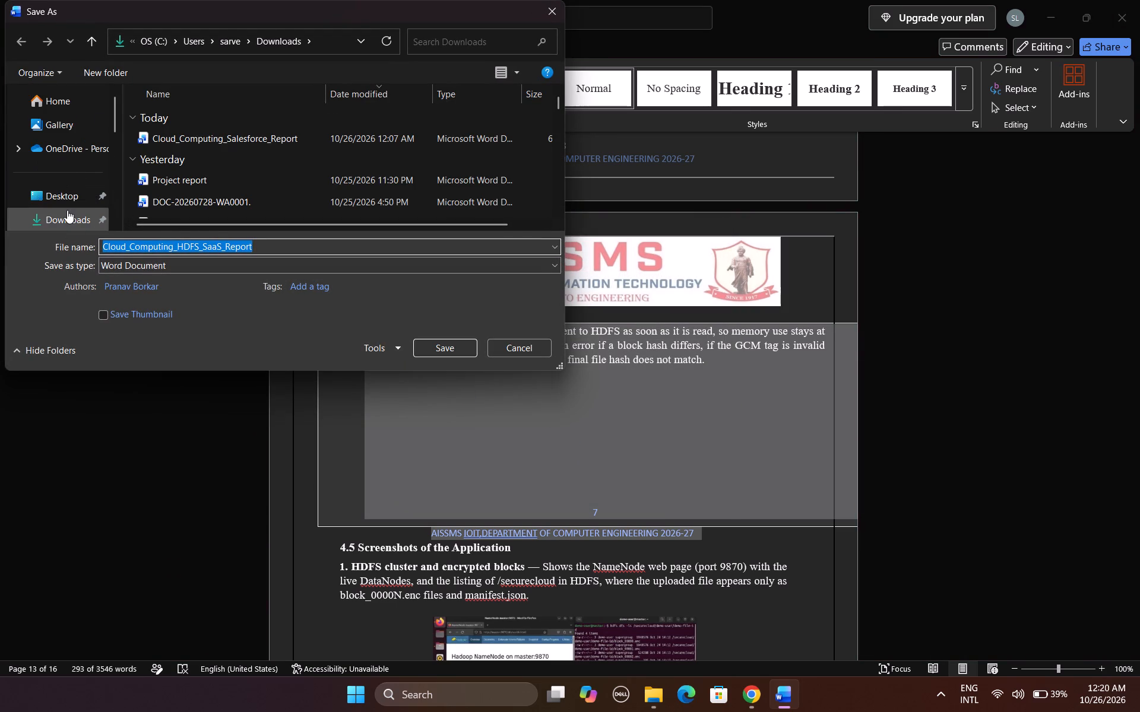
left_click(433, 342)
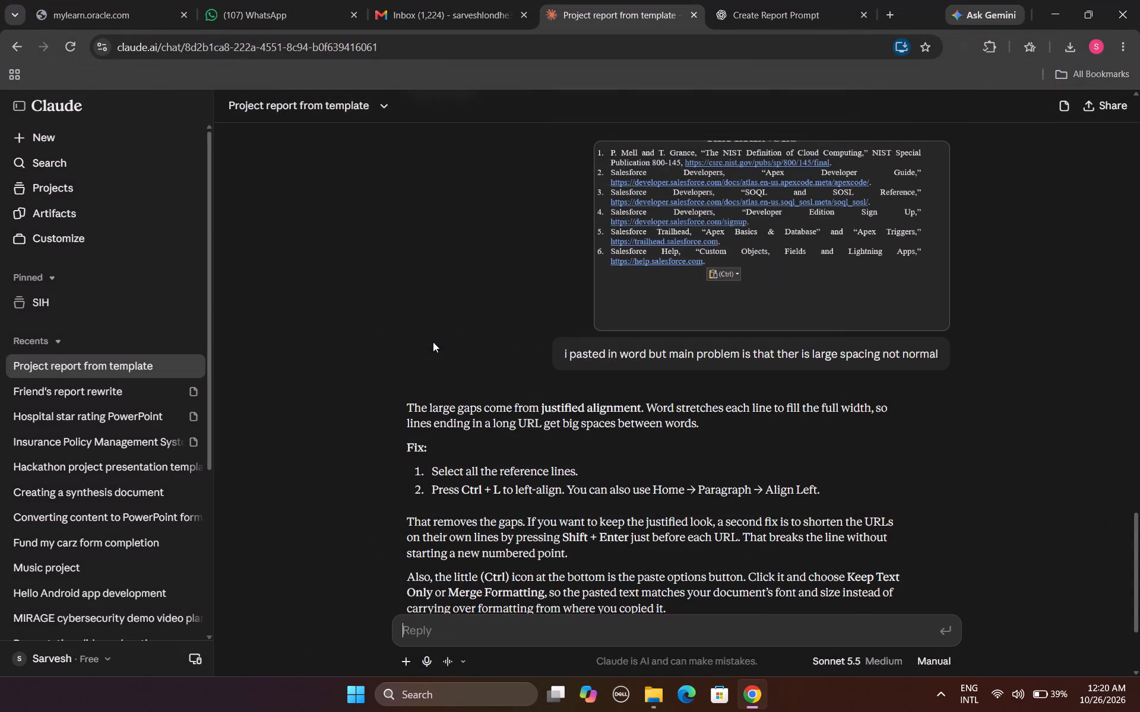
Close the Chrome window with all its open tabs.
left_click(1139, 0)
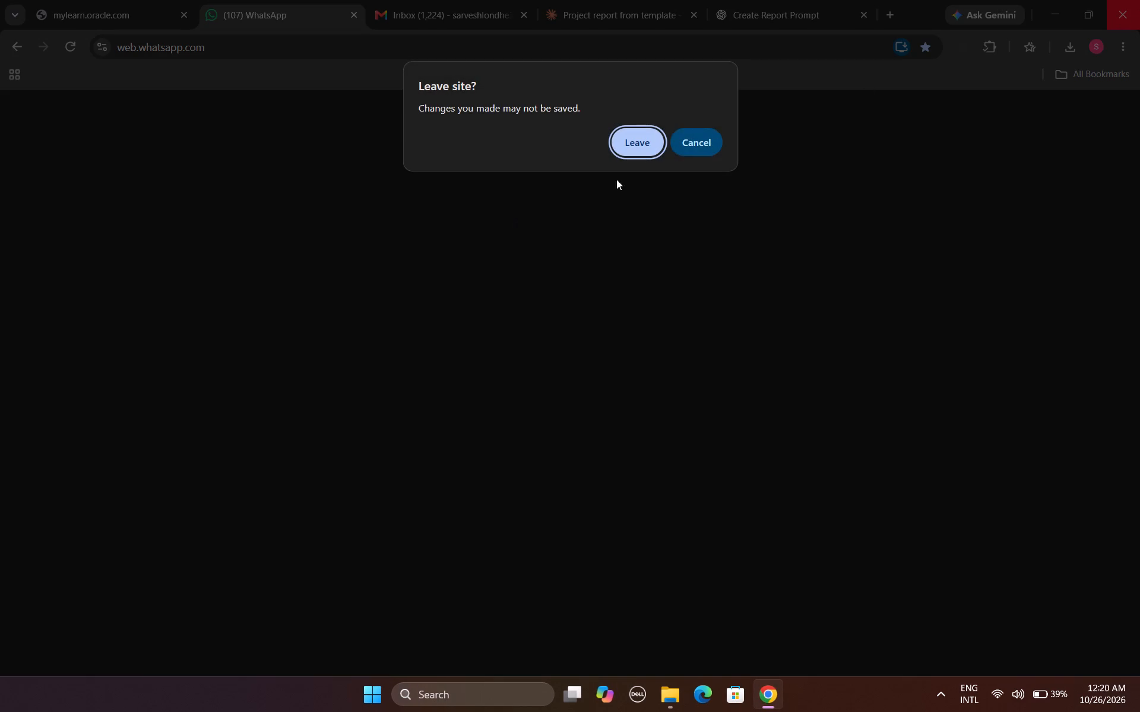